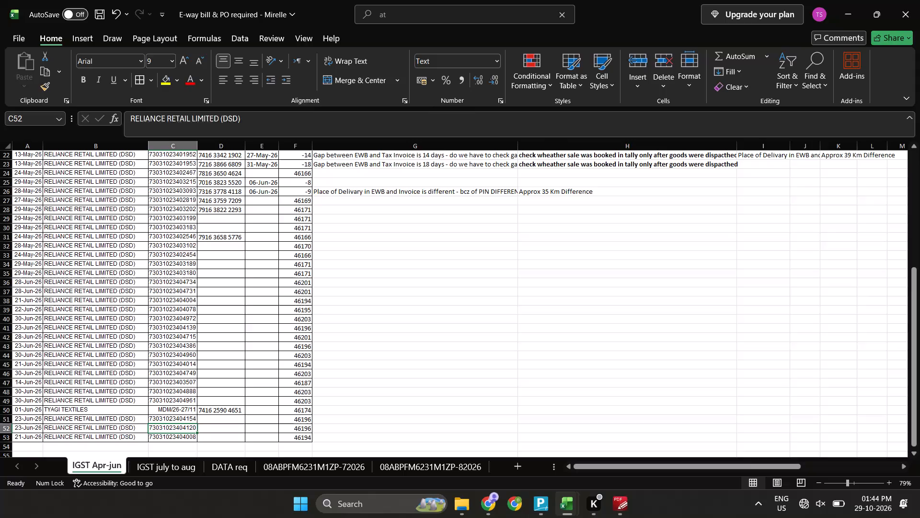
Return to the top of the IGST Apr-jun list and bring up the IGST july to aug sheet.
key("Up")
key("Left")
key("Right")
key("Up")
key("Left")
key("Up")
key("ctrl+Up")
key("ctrl+Up")
key("ctrl+Page_Down")
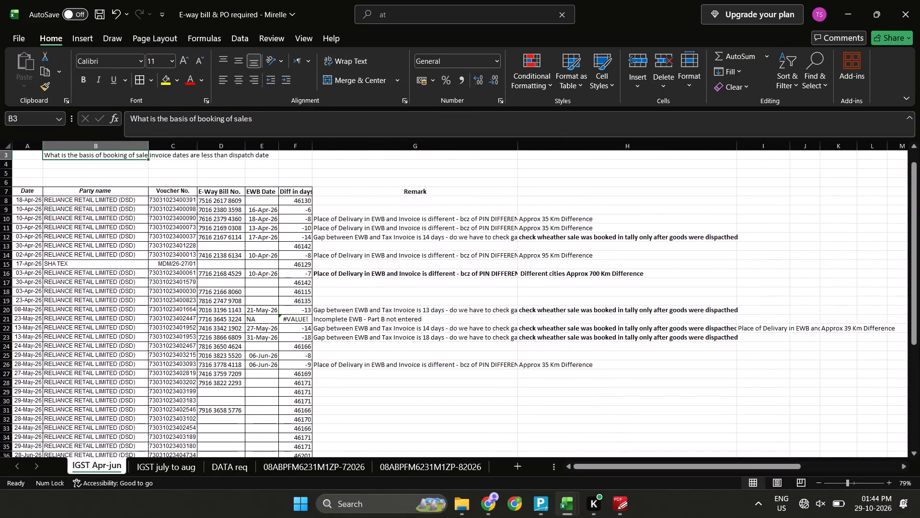
Switch from the e-way bill workbook to TallyPrime.
key("alt+Tab")
key("alt+Tab")
key("alt+Tab")
key("alt+Up")
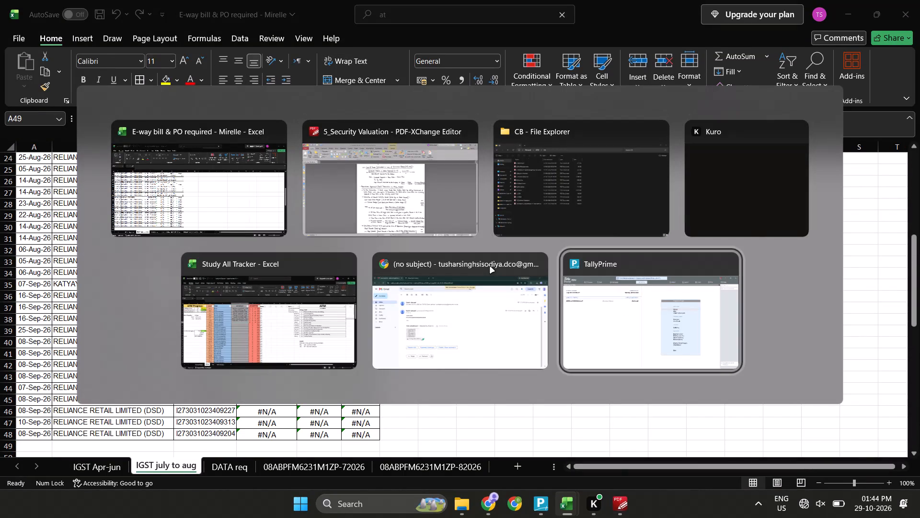
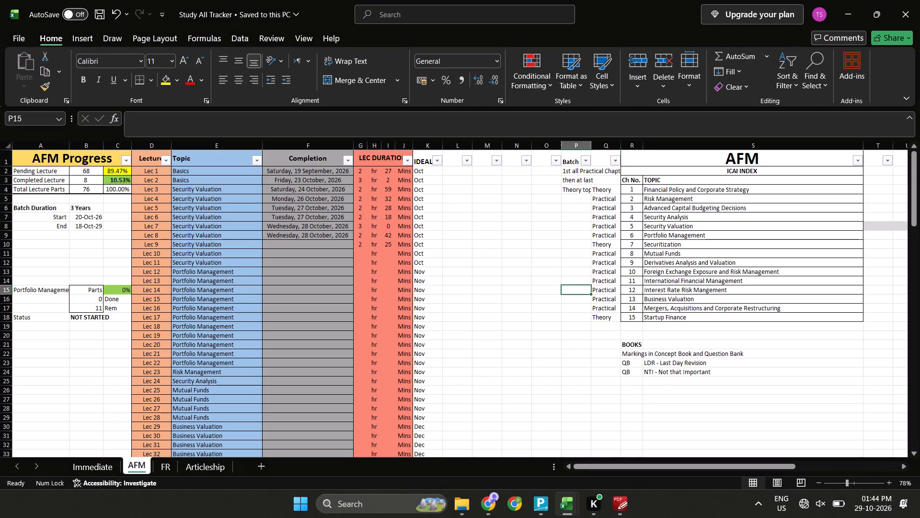
Switch to the Articleship sheet and examine the month-by-month subject schedule from May-26 to Jul-27.
key("Left")
key("Return")
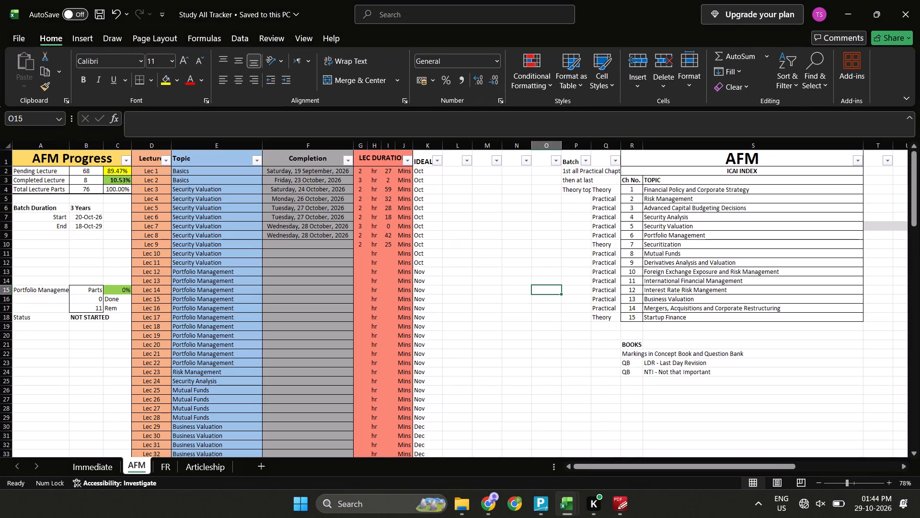
key("ctrl+Page_Down")
key("ctrl+Page_Down")
key("Left")
key("Right")
key("Right")
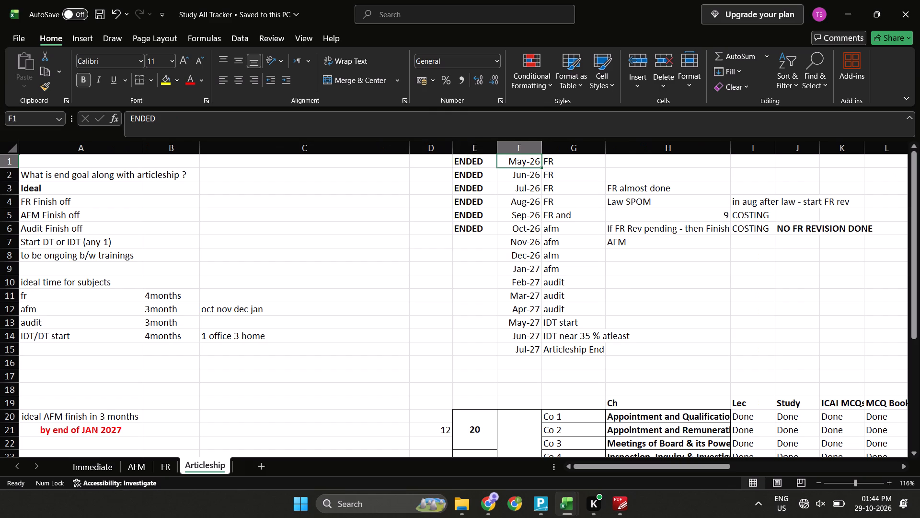
key("Left")
key("Up")
key("Left")
key("Right")
key("Down")
key("Right")
key("Down")
key("Down")
key("Down")
key("Down")
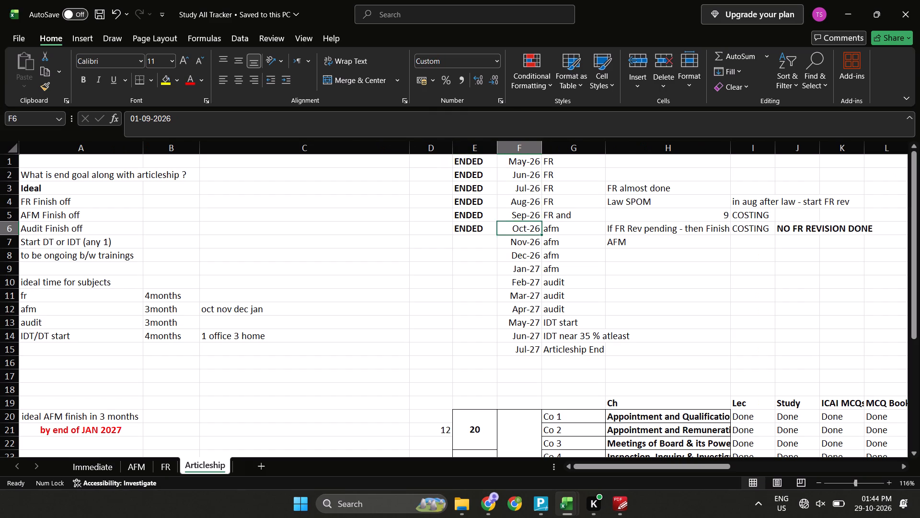
key("Down")
key("Left")
key("Up")
key("Right")
key("Down")
key("Up")
key("Up")
key("Up")
key("Up")
key("Up")
key("Up")
key("Up")
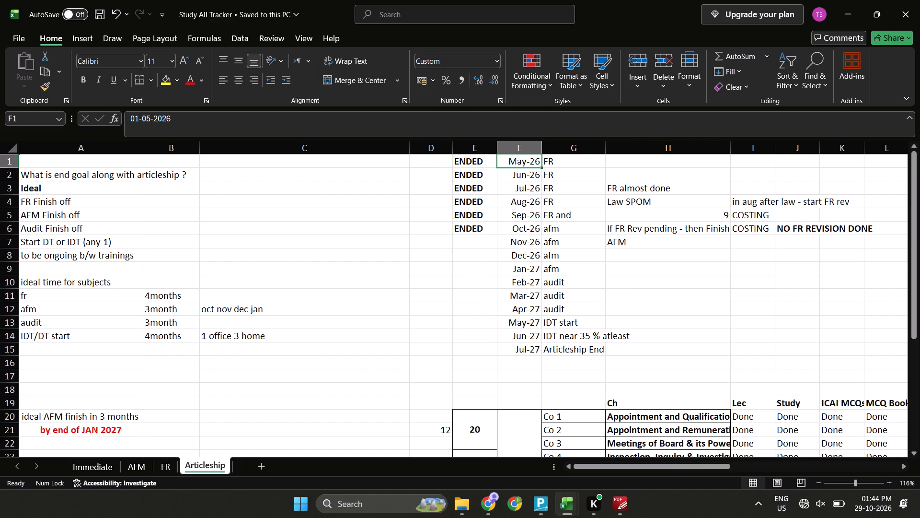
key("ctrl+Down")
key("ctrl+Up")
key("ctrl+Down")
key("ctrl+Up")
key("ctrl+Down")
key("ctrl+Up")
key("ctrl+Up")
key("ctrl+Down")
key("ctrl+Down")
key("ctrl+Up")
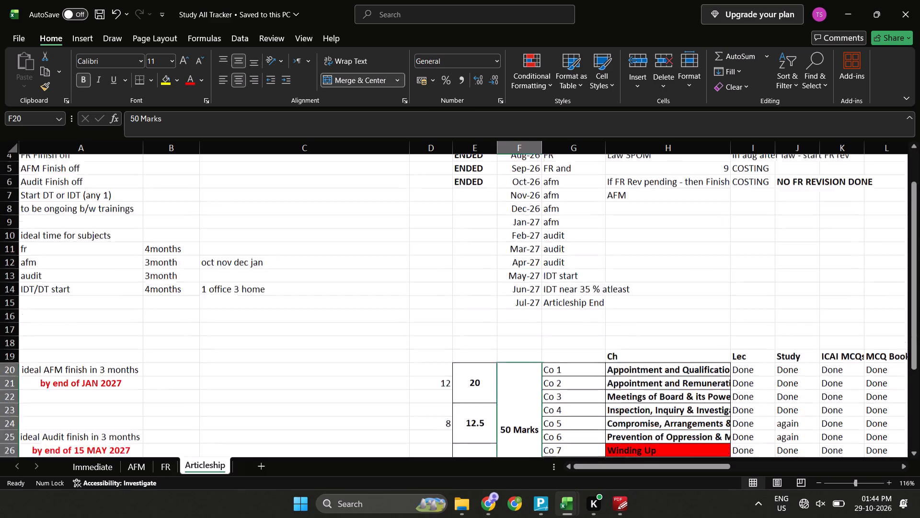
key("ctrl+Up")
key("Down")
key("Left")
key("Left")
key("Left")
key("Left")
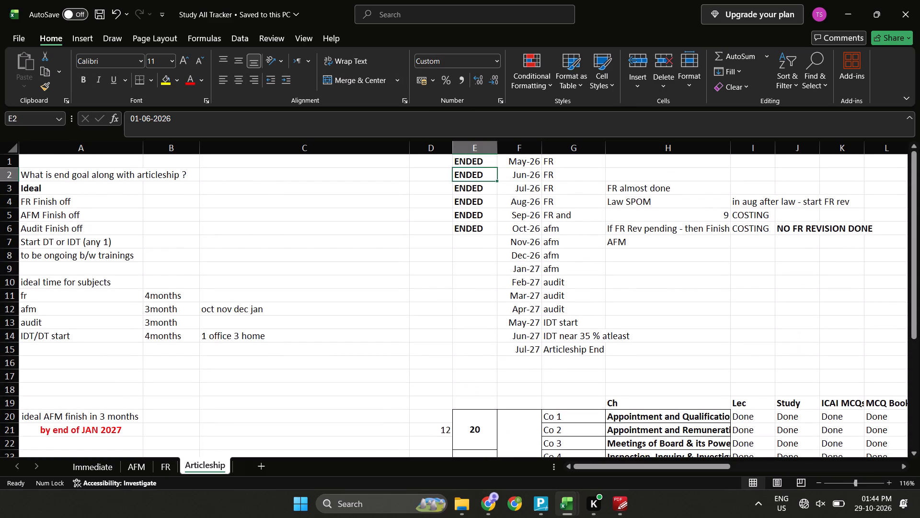
Review the Articleship sheet's ideal AFM and Audit finish deadlines and the law chapter completion table.
key("Down")
key("Down")
key("Down")
key("Down")
key("Down")
key("Down")
key("Down")
key("Down")
key("Down")
key("Down")
key("Down")
key("Down")
key("Down")
key("Down")
key("Down")
key("Down")
key("Down")
key("Down")
key("Down")
key("Down")
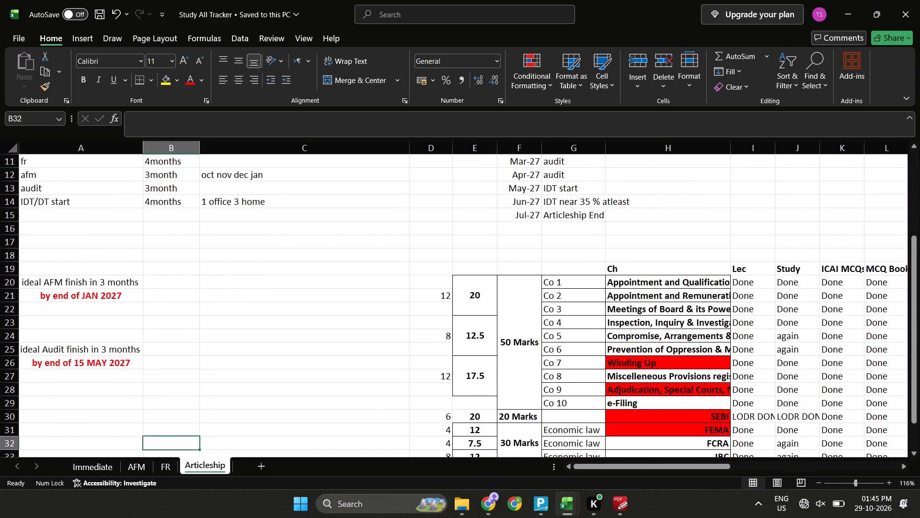
key("Down")
key("Down")
key("Down")
key("Down")
key("Down")
key("Down")
key("Down")
key("Down")
key("Down")
key("Down")
key("Down")
key("Up")
key("Up")
key("Up")
key("Up")
key("Up")
key("Up")
key("Up")
key("Up")
key("Up")
key("Up")
key("Up")
key("Up")
key("Up")
key("Up")
key("Up")
key("Up")
key("Up")
key("Up")
key("Up")
key("Up")
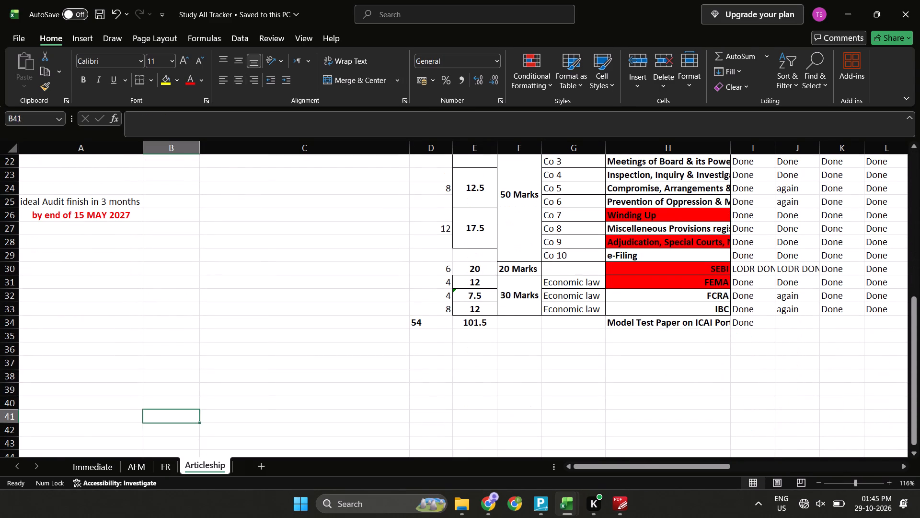
key("Down")
key("Down")
key("Down")
key("Down")
key("Down")
key("Down")
key("Down")
key("Down")
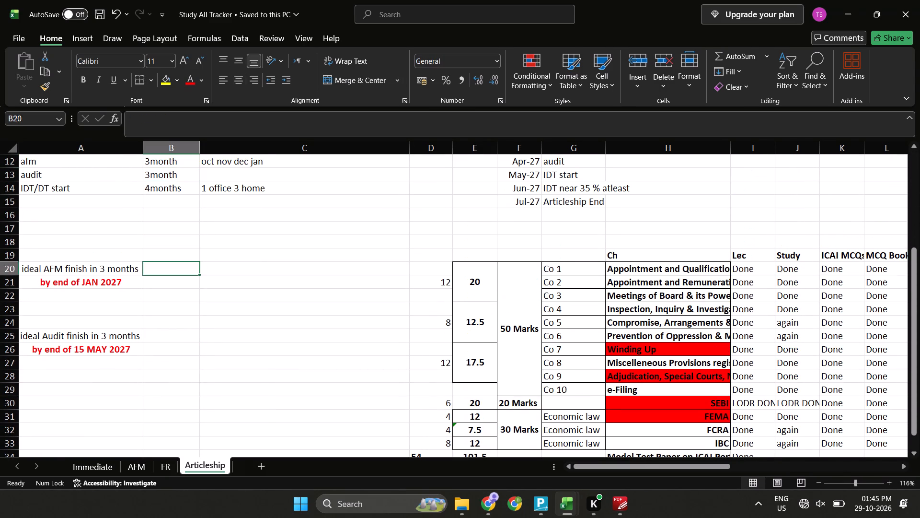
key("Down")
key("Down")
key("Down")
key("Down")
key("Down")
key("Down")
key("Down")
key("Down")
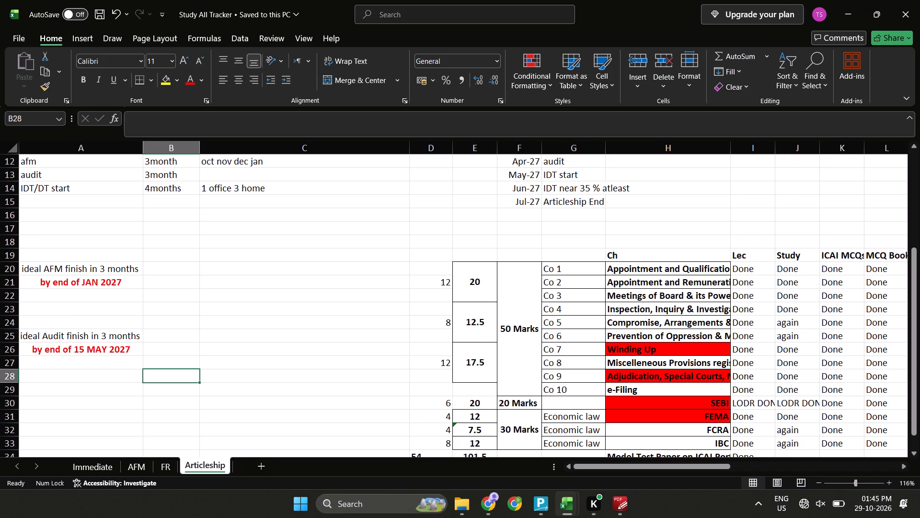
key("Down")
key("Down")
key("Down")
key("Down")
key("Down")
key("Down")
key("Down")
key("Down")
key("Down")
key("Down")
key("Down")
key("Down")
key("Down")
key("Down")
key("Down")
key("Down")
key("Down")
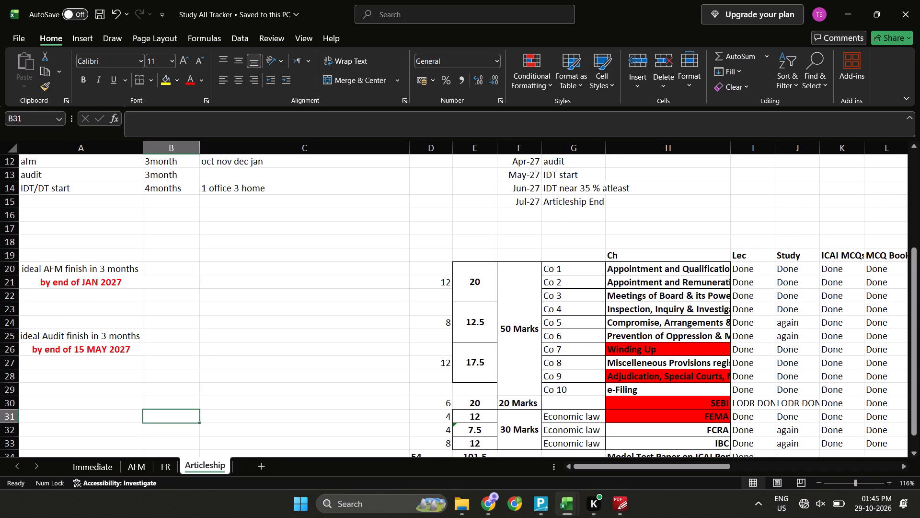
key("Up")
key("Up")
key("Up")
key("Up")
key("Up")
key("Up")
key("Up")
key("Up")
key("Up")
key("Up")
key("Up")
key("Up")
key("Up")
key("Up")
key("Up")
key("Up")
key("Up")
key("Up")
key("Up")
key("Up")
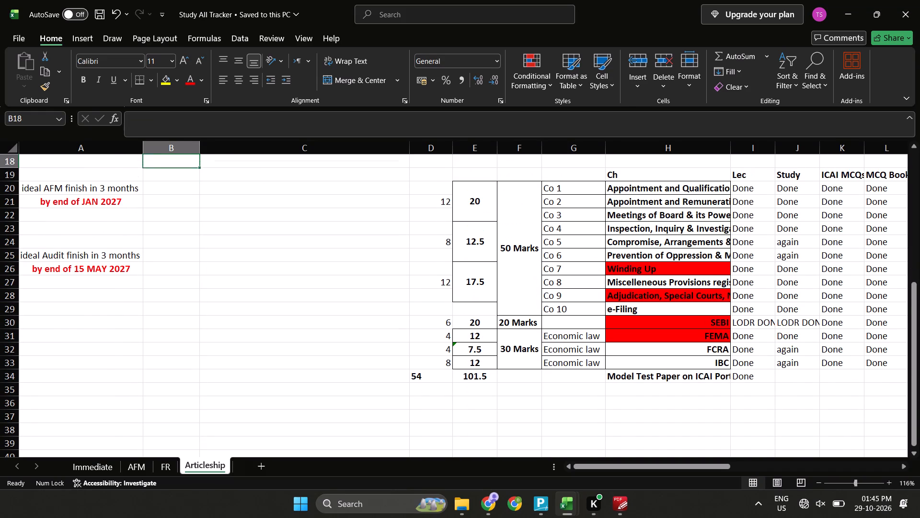
Examine the law chapter table's Lec, Study, ICAI MCQs and MCQ Booklet columns and the area beyond them.
key("Right")
key("Right")
key("Right")
key("Right")
key("Right")
key("Right")
key("Right")
key("Right")
key("Right")
key("Right")
key("Right")
key("Right")
key("Right")
key("Right")
key("Right")
key("Left")
key("Left")
key("Left")
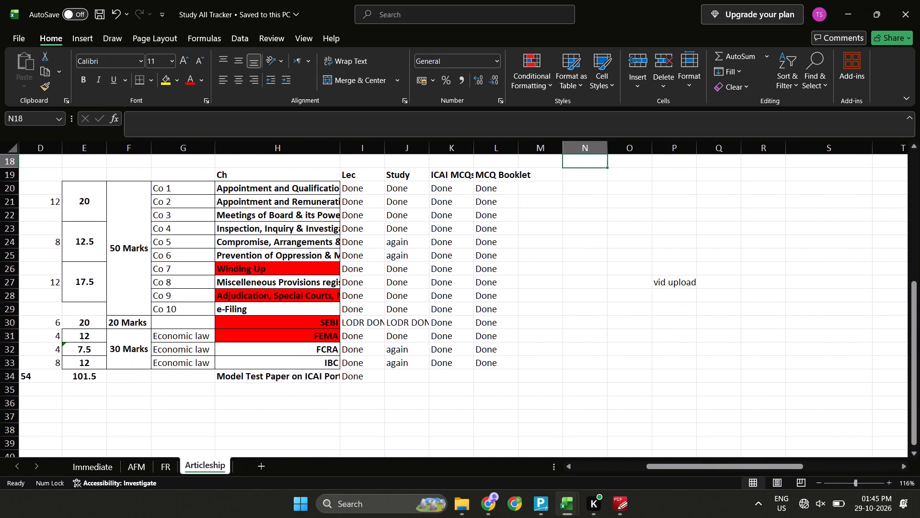
key("Left")
key("Left")
key("Left")
key("Left")
key("Left")
key("Left")
key("Left")
key("Left")
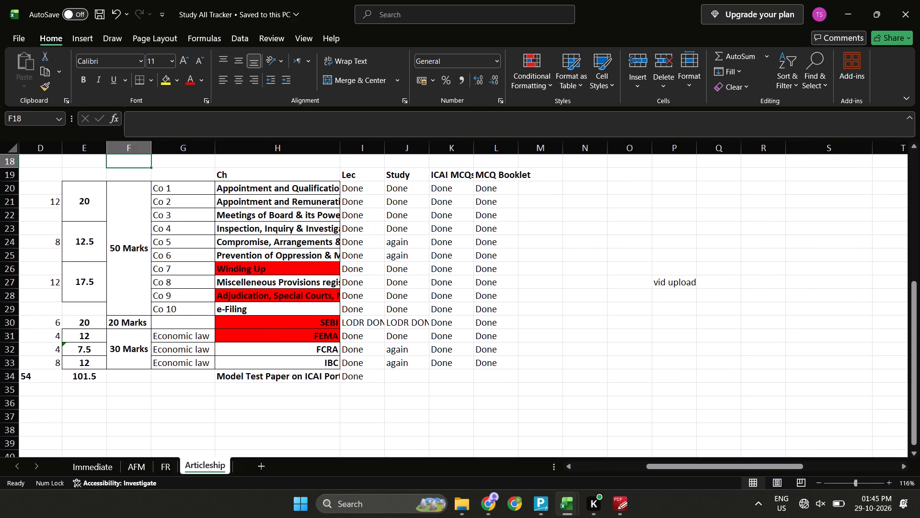
key("Left")
key("Left")
key("Left")
key("Left")
key("Right")
key("Right")
key("Right")
key("Right")
key("Right")
key("Right")
key("Right")
key("Right")
key("Right")
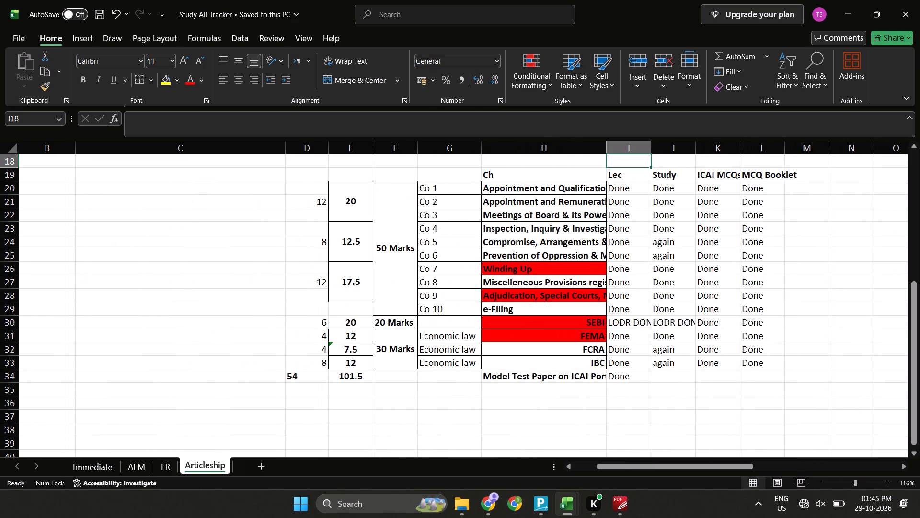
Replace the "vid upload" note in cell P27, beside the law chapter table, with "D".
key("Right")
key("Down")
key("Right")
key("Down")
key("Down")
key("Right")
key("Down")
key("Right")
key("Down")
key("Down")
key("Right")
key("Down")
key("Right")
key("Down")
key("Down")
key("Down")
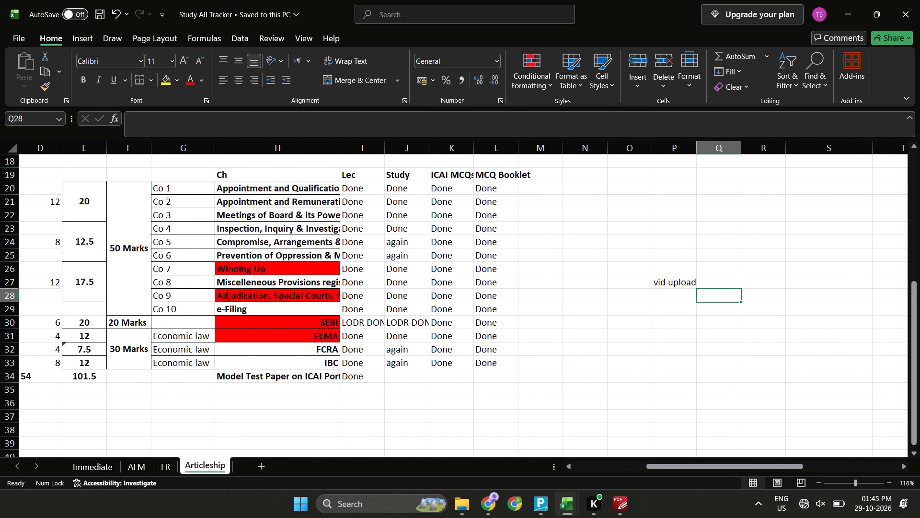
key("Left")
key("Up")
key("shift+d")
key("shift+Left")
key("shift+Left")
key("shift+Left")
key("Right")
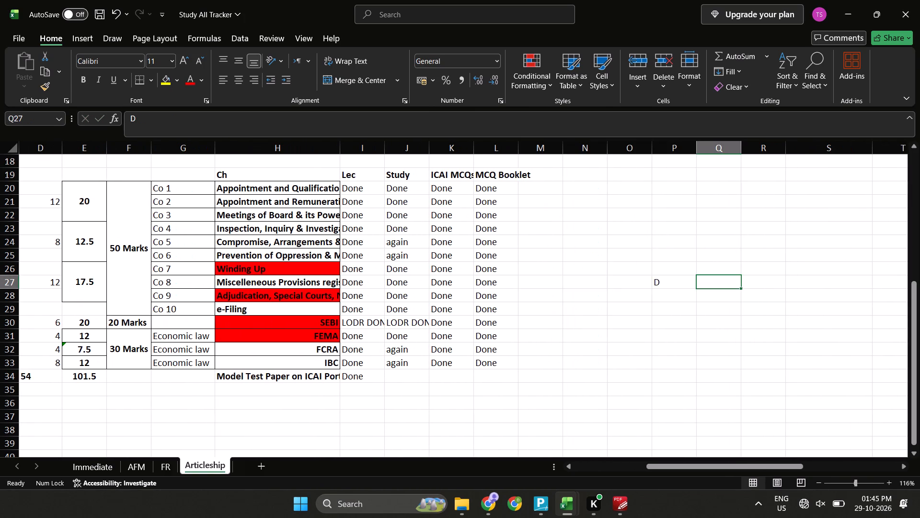
Fill cells Q27 and P27 from the blank cells directly above them to clear the note.
key("ctrl+d")
key("Left")
key("ctrl+d")
Return to the start of the Articleship sheet and review the end goals, ideal subject times and monthly schedule.
key("Left")
key("Left")
key("Left")
key("ctrl+Left")
key("ctrl+Left")
key("ctrl+Left")
key("ctrl+Left")
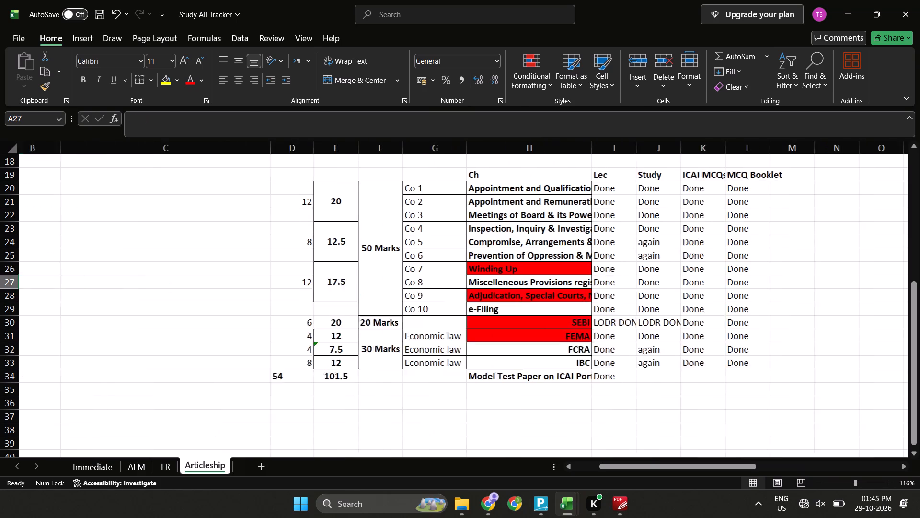
key("ctrl+Left")
key("ctrl+Left")
scroll(643, 315, "up", 2)
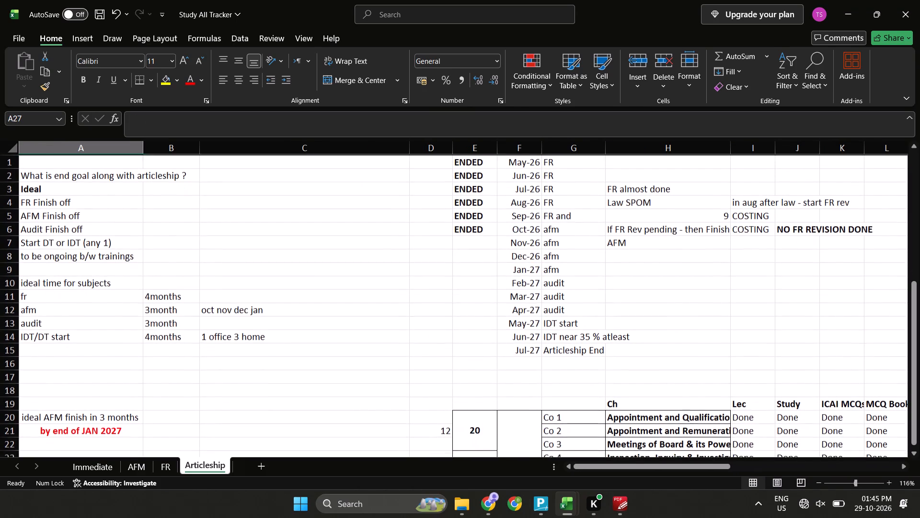
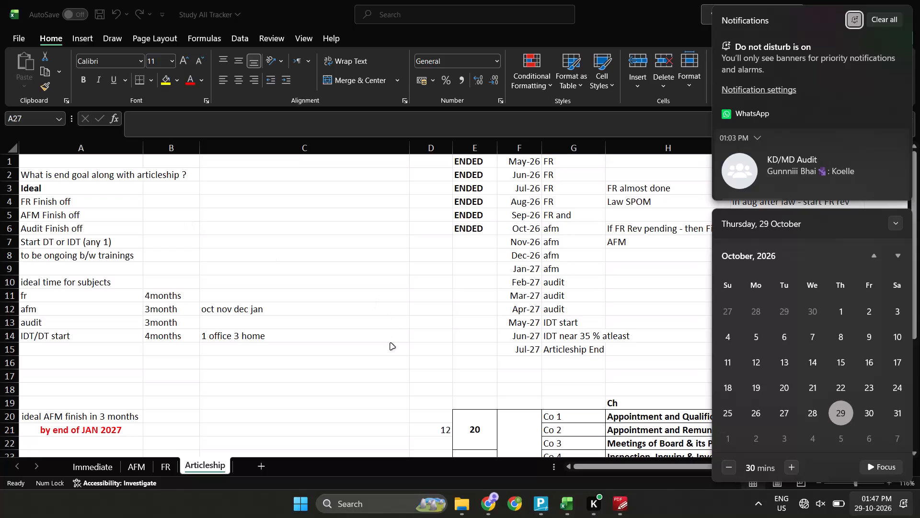
Dismiss the notification and calendar flyout to return to the Articleship sheet.
left_click(391, 343)
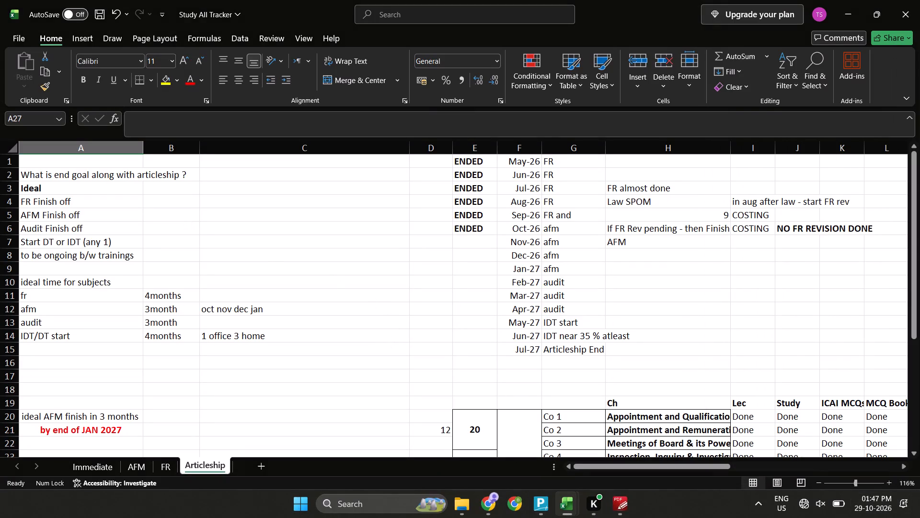
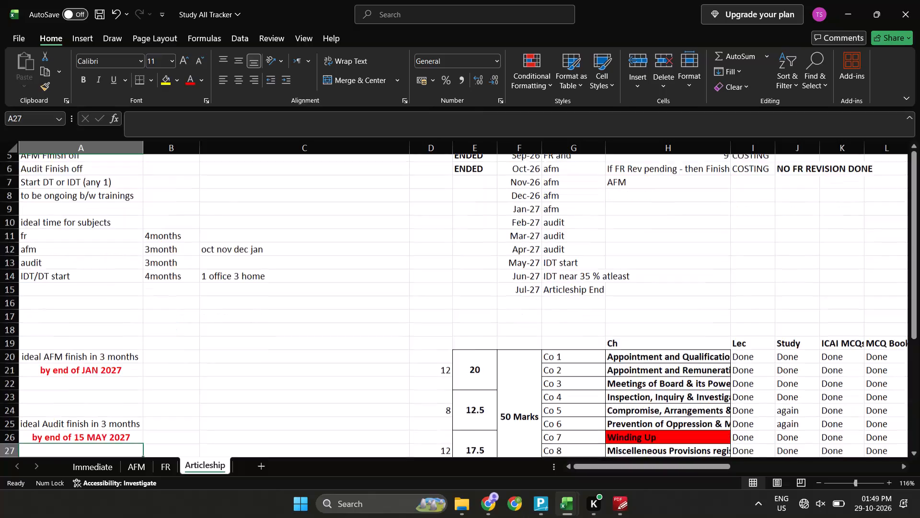
Examine the course table's batch prices, purchase amounts and approximate and actual durations for FR, AFM and Audit.
scroll(277, 338, "down", 2)
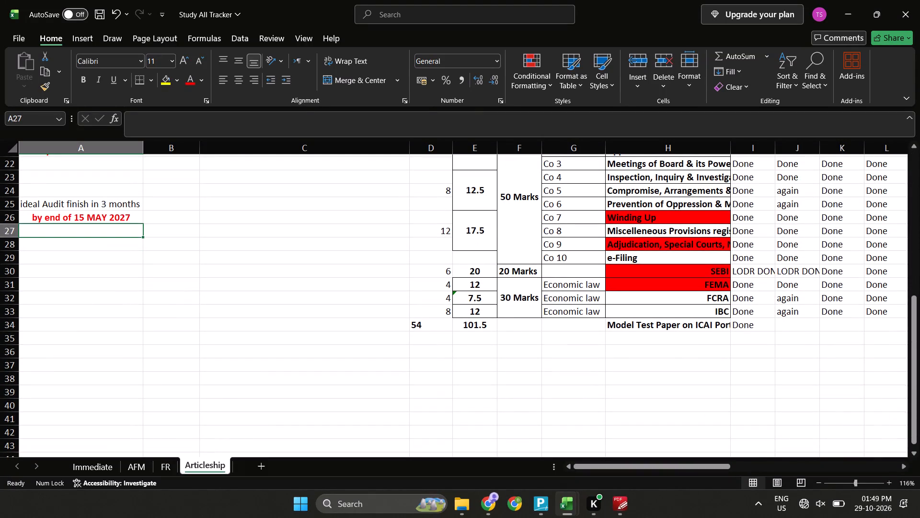
scroll(277, 338, "up", 6)
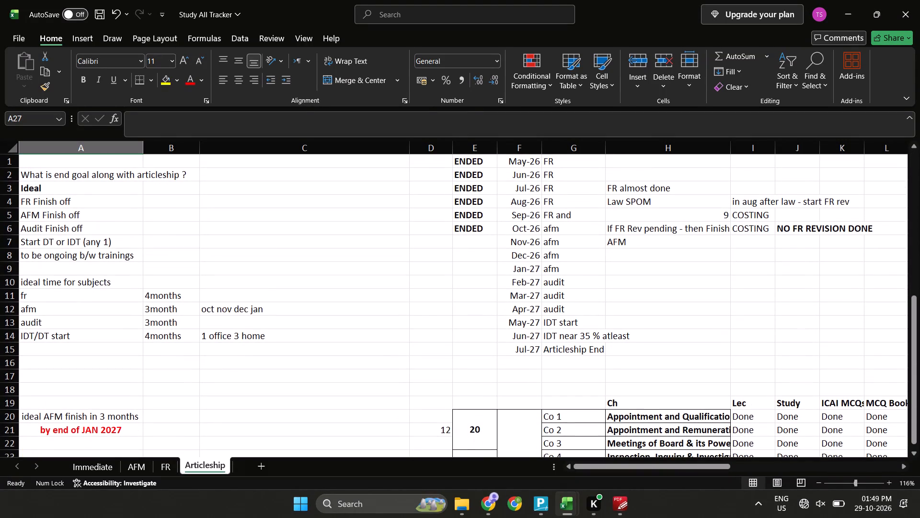
scroll(606, 408, "left", 3)
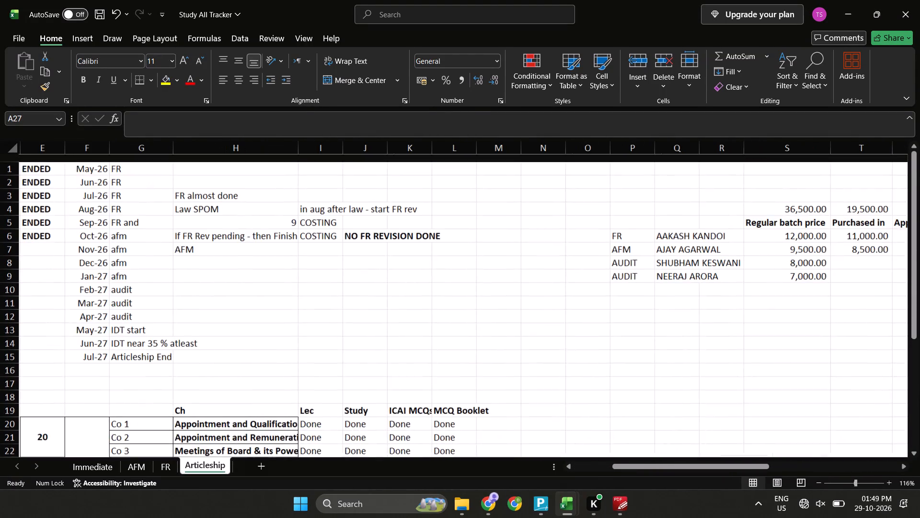
scroll(606, 408, "left", 5)
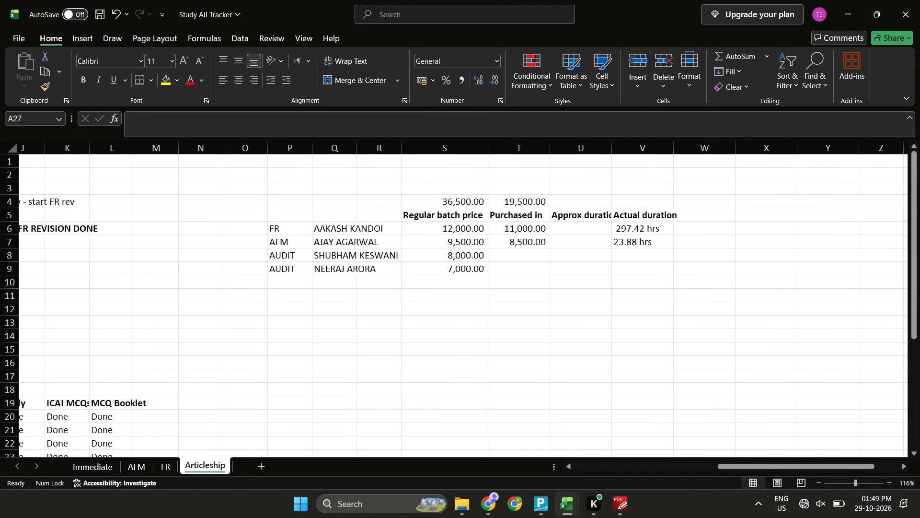
left_click_drag(586, 219, 597, 220)
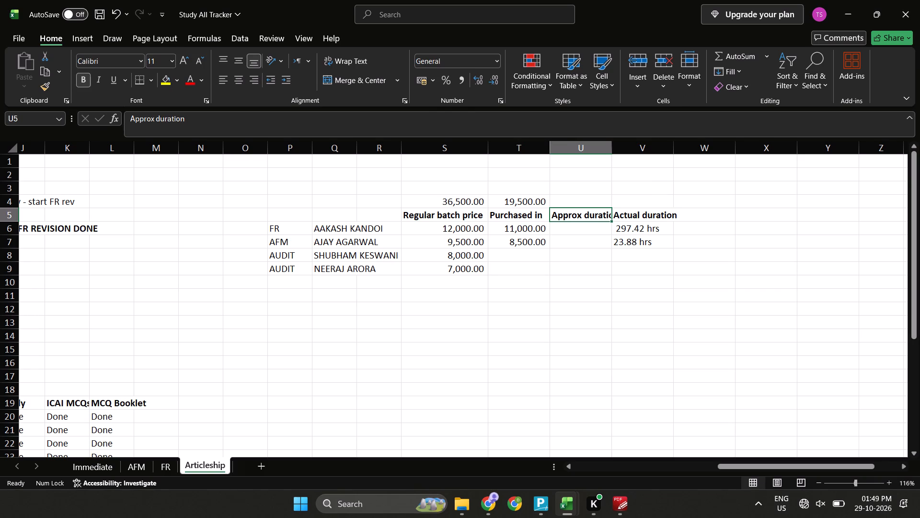
left_click(631, 219)
left_click(606, 249)
key("Up")
key("Left")
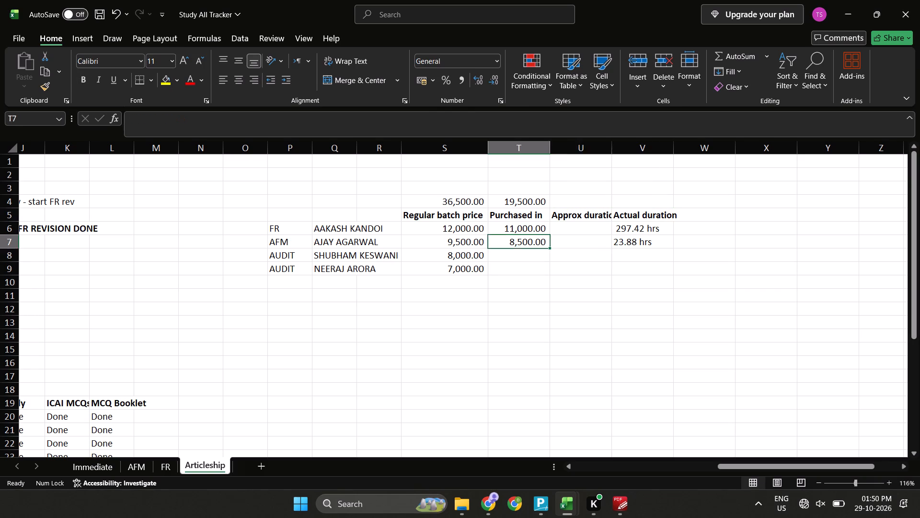
key("Right")
key("Up")
key("Up")
key("Down")
key("Down")
key("Up")
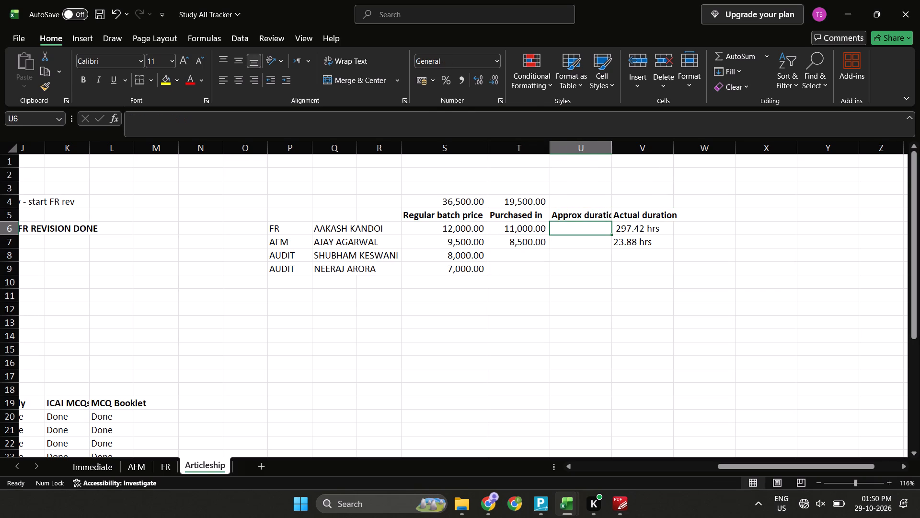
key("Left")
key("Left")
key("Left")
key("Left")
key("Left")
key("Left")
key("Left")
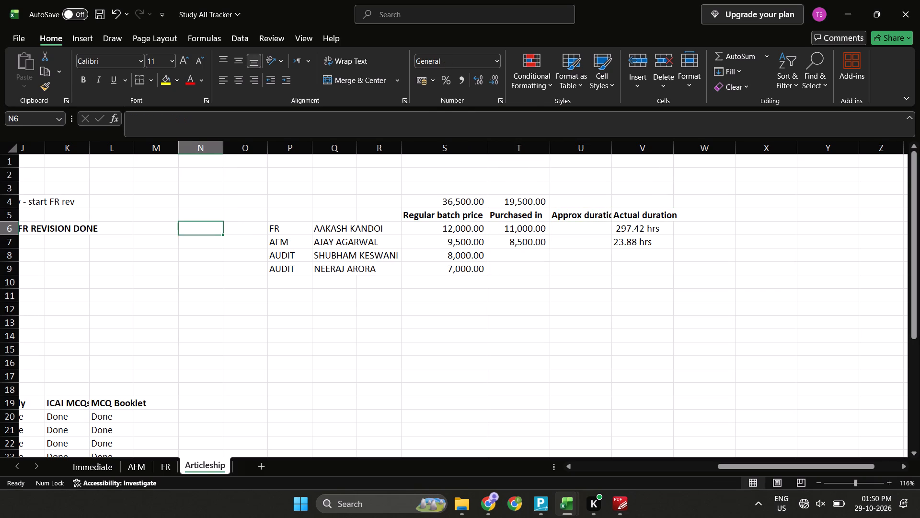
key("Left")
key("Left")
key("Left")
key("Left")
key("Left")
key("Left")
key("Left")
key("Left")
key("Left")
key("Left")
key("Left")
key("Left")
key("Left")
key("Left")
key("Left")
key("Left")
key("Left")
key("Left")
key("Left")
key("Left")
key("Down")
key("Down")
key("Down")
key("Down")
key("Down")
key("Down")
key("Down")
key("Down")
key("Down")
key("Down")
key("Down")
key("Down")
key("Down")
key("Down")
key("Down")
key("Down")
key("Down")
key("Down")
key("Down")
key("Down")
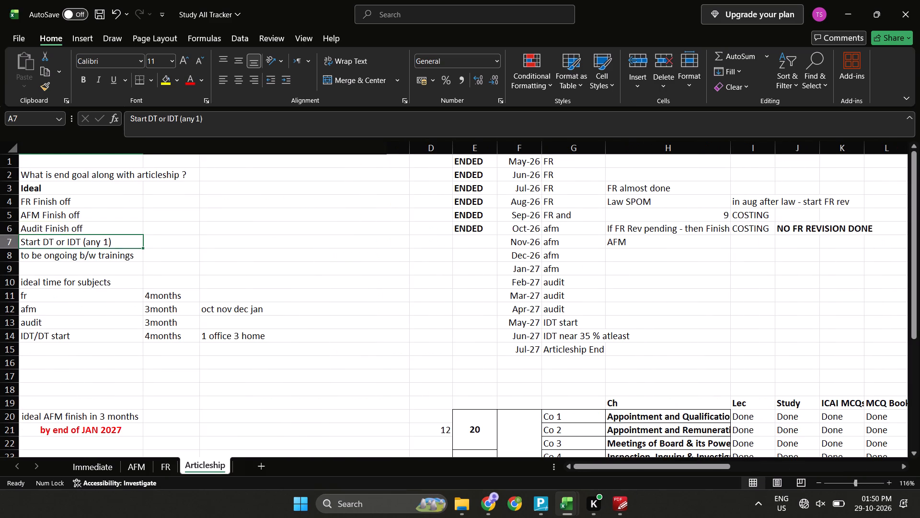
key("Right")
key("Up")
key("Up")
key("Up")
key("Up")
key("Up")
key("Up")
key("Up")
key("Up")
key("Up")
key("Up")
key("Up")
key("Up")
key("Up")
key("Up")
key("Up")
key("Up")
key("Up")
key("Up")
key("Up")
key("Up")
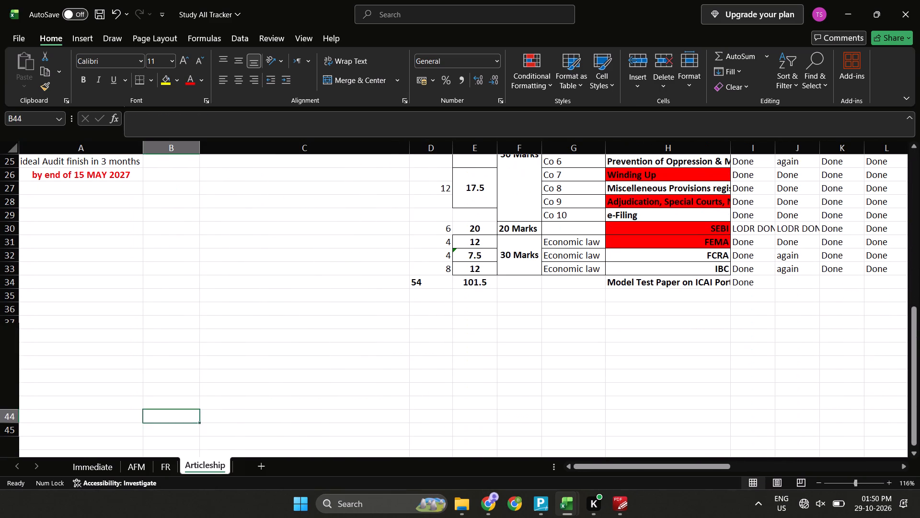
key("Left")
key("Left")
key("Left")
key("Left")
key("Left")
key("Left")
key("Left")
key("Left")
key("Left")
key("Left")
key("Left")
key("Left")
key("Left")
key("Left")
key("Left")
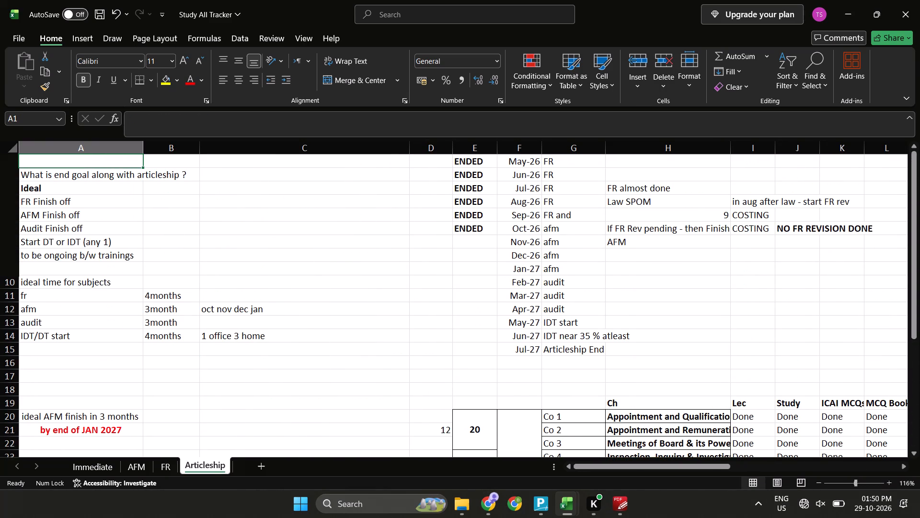
Review the ideal time per subject against the month-by-month articleship timeline.
key("Down")
key("Down")
key("Down")
key("Down")
key("Down")
key("Down")
key("Down")
key("Down")
key("Down")
key("Down")
key("Down")
key("Down")
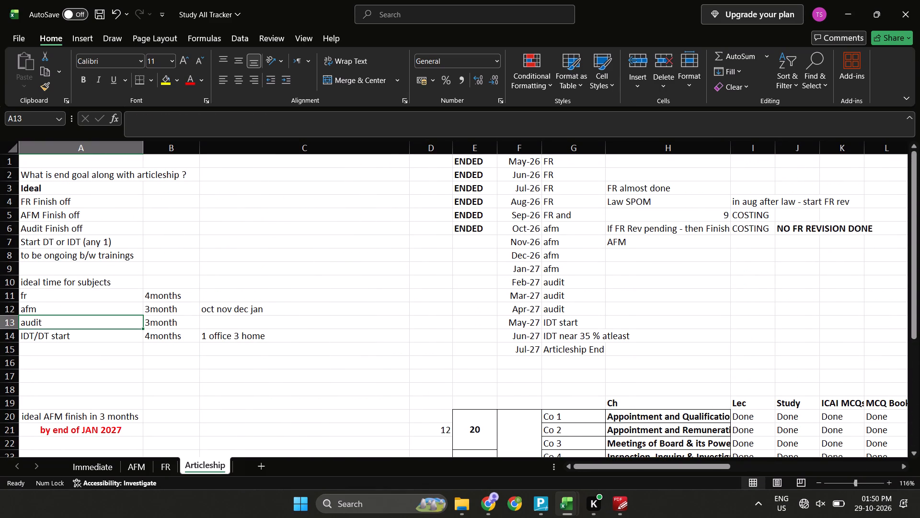
key("Down")
key("Down")
key("Down")
key("Right")
key("Up")
key("Right")
key("Right")
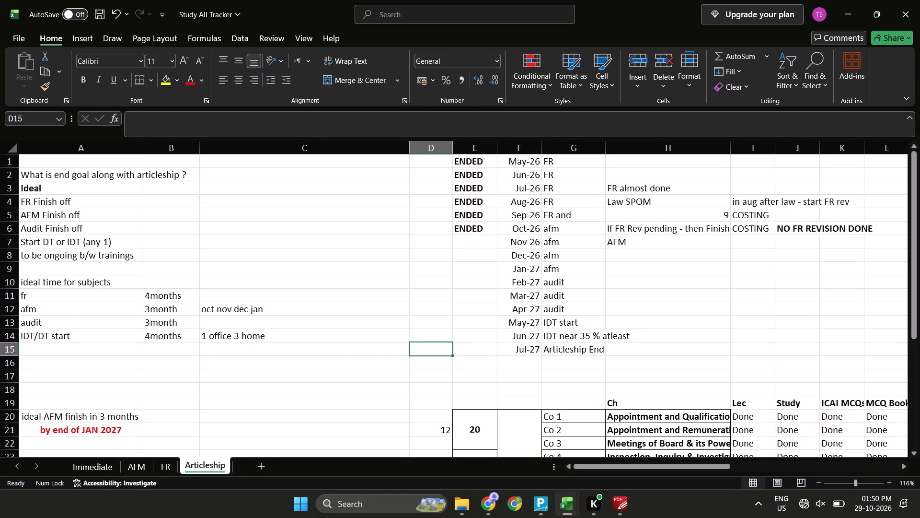
key("Up")
key("Left")
key("Up")
key("Right")
key("Up")
key("Up")
key("Up")
key("Up")
key("Up")
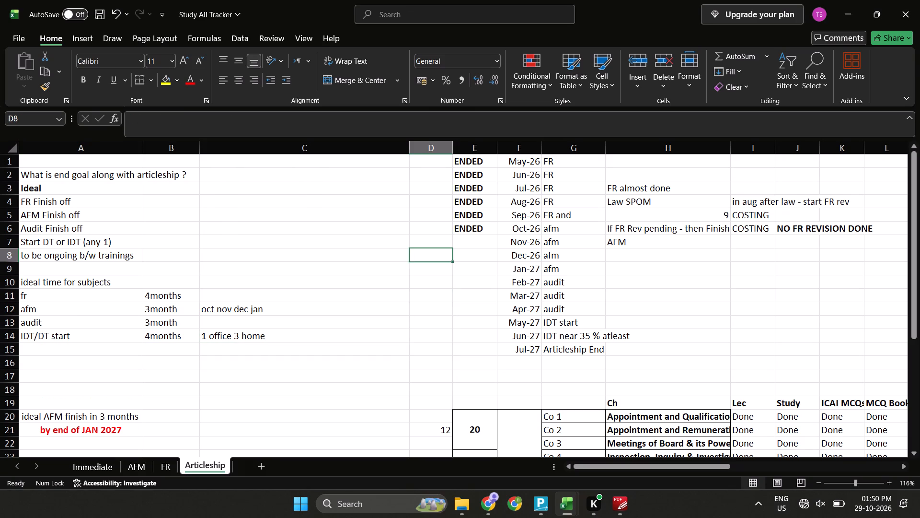
key("Up")
key("Up")
key("Right")
key("Down")
key("Left")
key("Right")
key("Down")
key("Down")
key("Down")
key("Down")
key("Down")
key("Down")
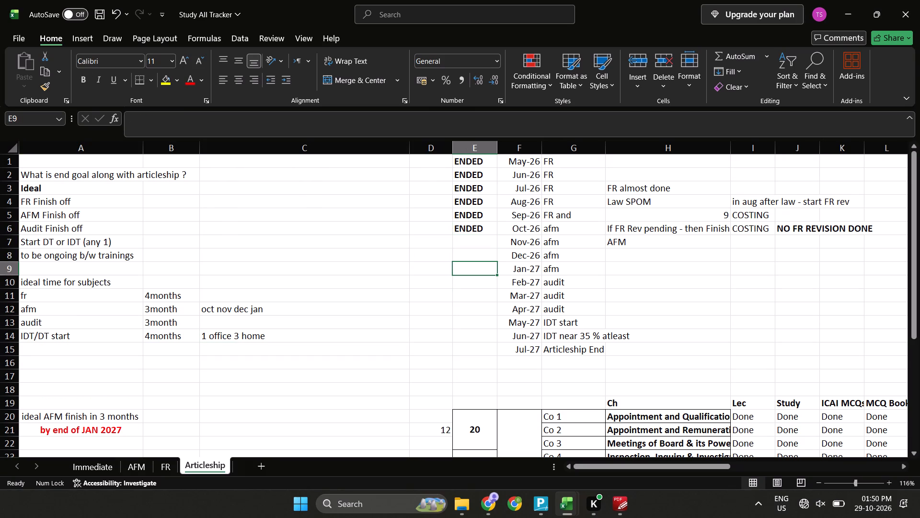
key("Right")
key("Down")
key("Up")
key("Up")
key("Up")
key("Up")
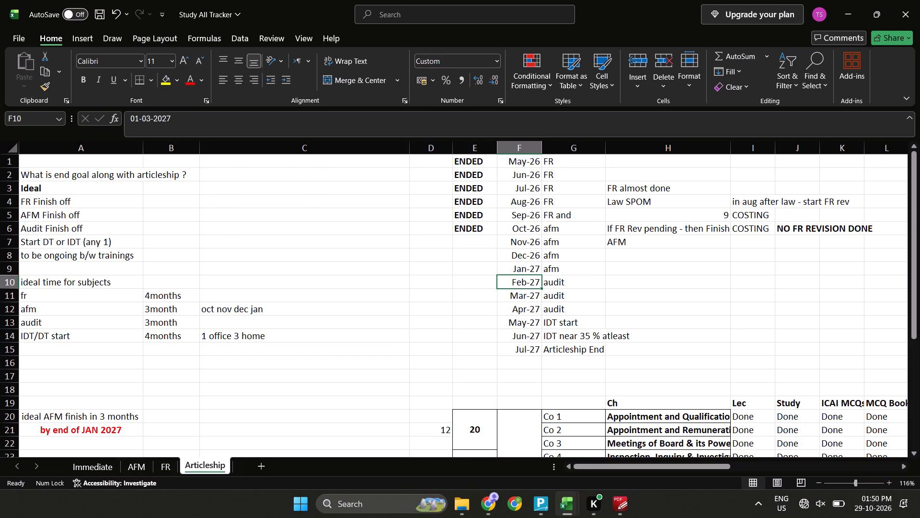
key("Down")
key("Down")
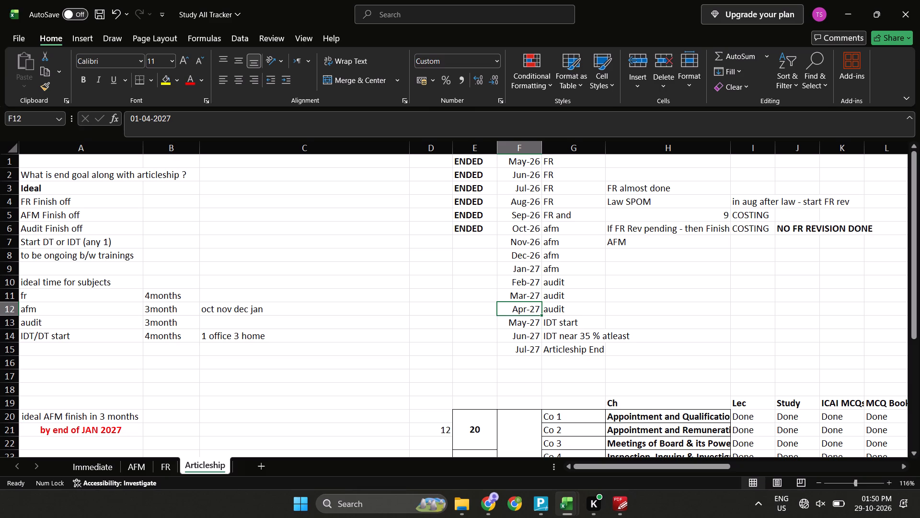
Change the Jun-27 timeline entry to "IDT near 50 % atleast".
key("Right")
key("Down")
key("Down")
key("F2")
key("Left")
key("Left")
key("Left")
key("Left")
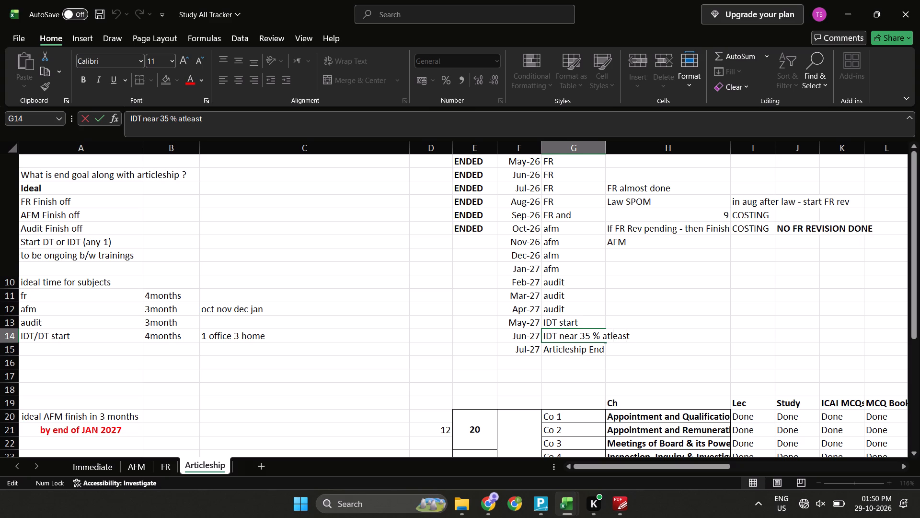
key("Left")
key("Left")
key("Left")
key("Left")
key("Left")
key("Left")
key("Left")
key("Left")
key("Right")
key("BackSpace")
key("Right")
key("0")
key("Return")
Review the timeline's closing months up to the articleship end against the list of end goals.
key("Left")
key("Right")
key("Up")
key("Left")
key("Right")
key("Left")
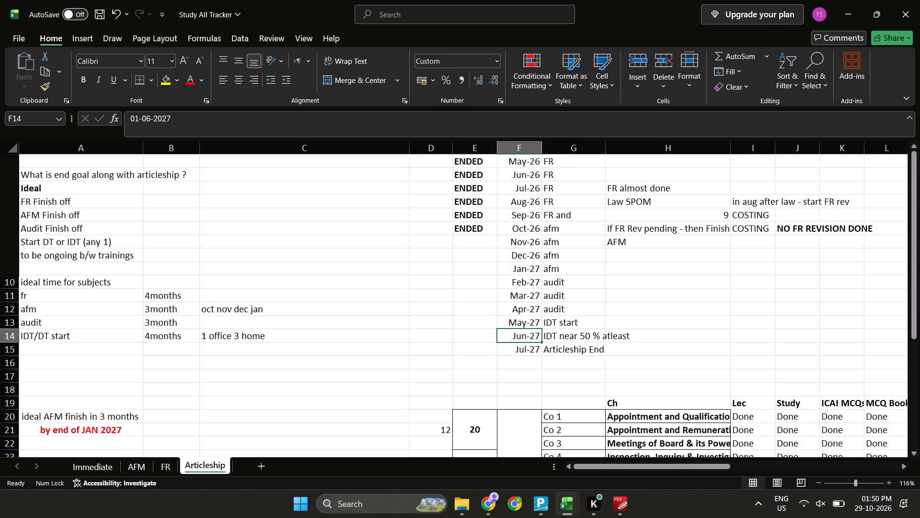
key("Right")
key("Down")
key("Left")
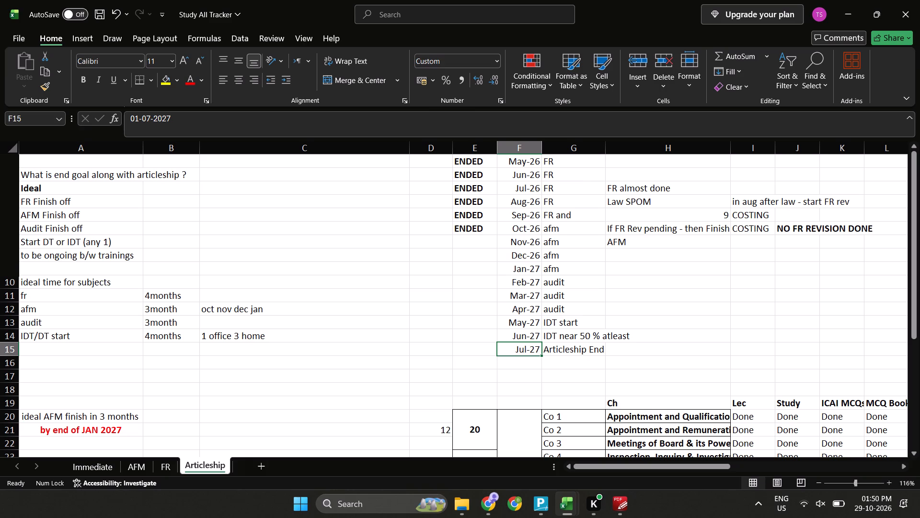
key("shift+Left")
key("shift+Left")
key("shift+Left")
key("Up")
key("Left")
key("ctrl+Up")
key("ctrl+Left")
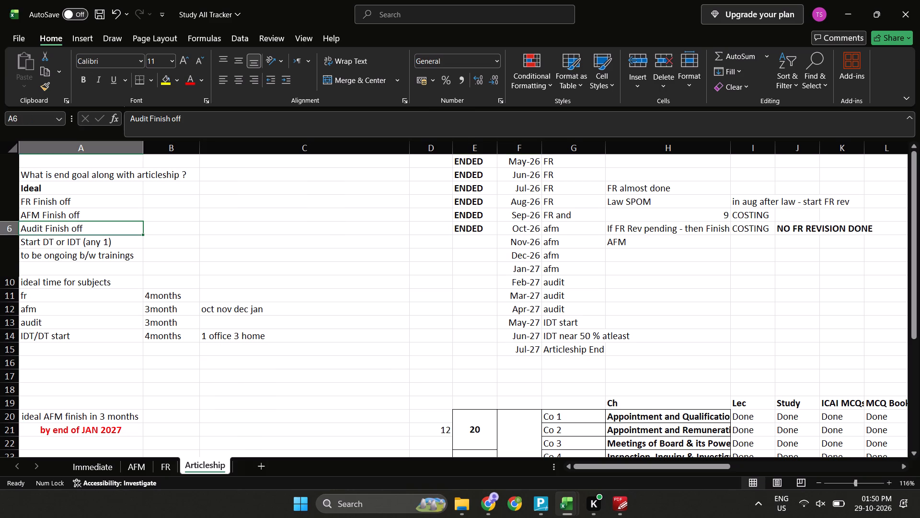
key("Down")
key("shift+space")
key("Escape")
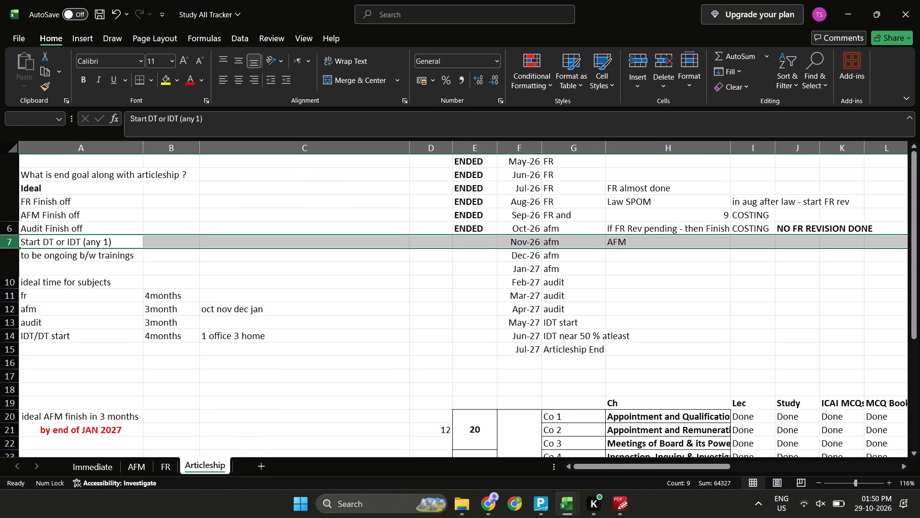
key("Left")
key("Right")
key("Left")
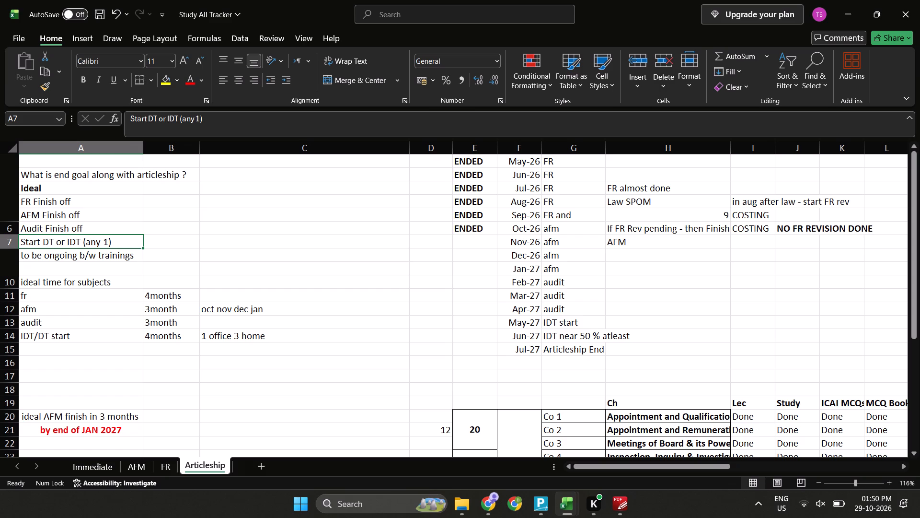
Save the workbook.
key("ctrl+s")
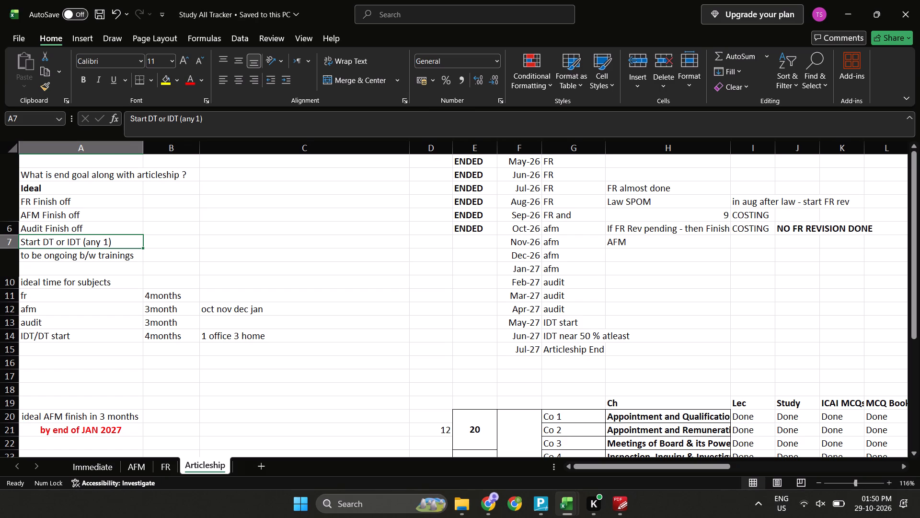
Examine the timeline's opening months and the progress notes beside them.
key("Up")
key("Up")
key("Up")
key("Up")
key("Up")
key("Up")
key("Up")
key("Up")
key("Up")
key("Up")
key("Up")
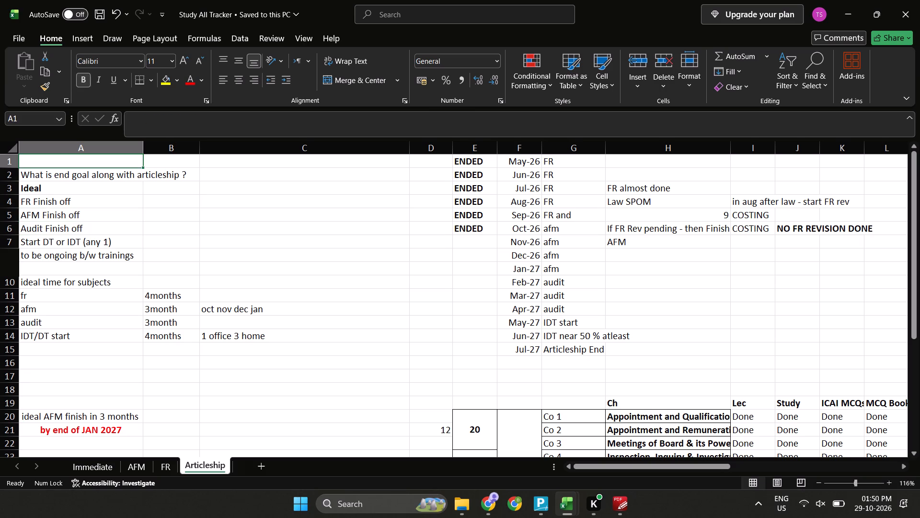
key("ctrl+Right")
key("Right")
key("Right")
key("Right")
key("Right")
key("Right")
key("Right")
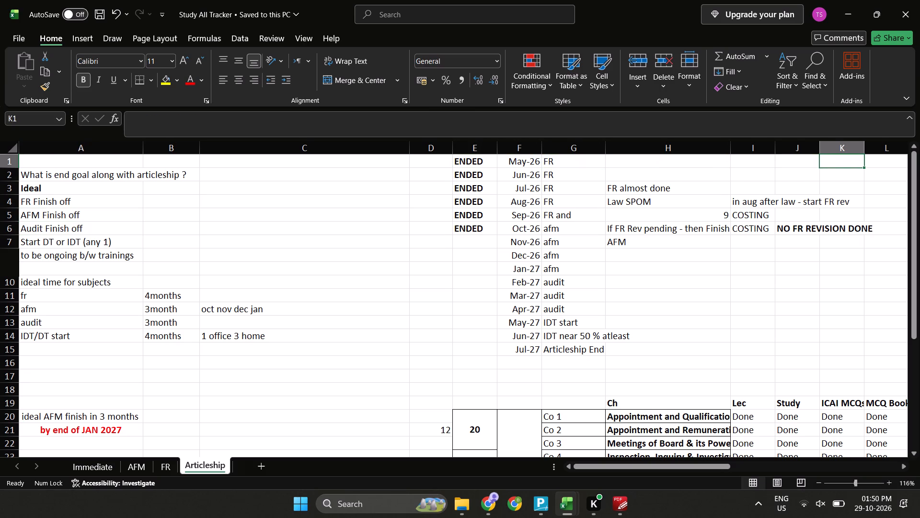
key("Down")
key("Down")
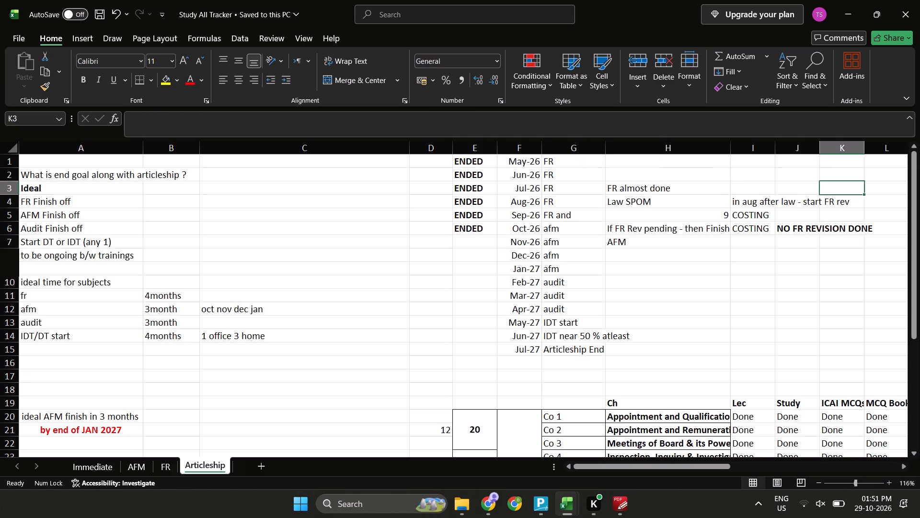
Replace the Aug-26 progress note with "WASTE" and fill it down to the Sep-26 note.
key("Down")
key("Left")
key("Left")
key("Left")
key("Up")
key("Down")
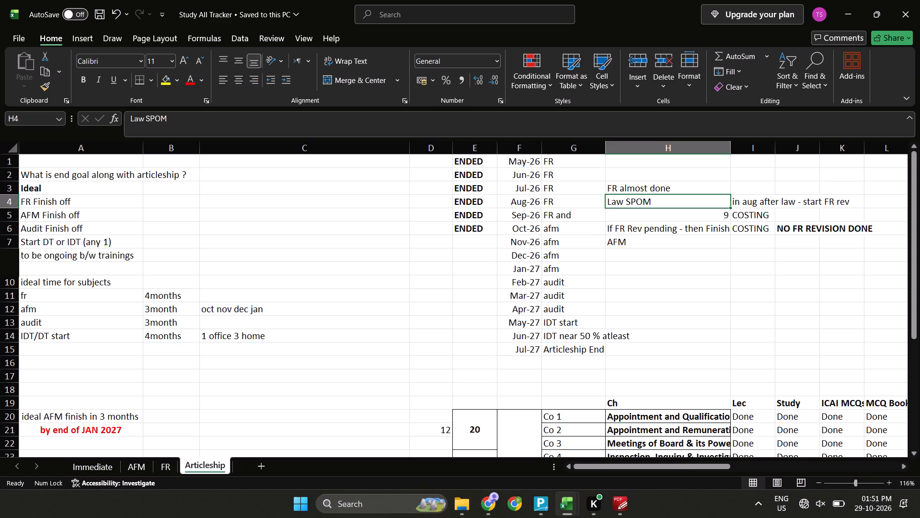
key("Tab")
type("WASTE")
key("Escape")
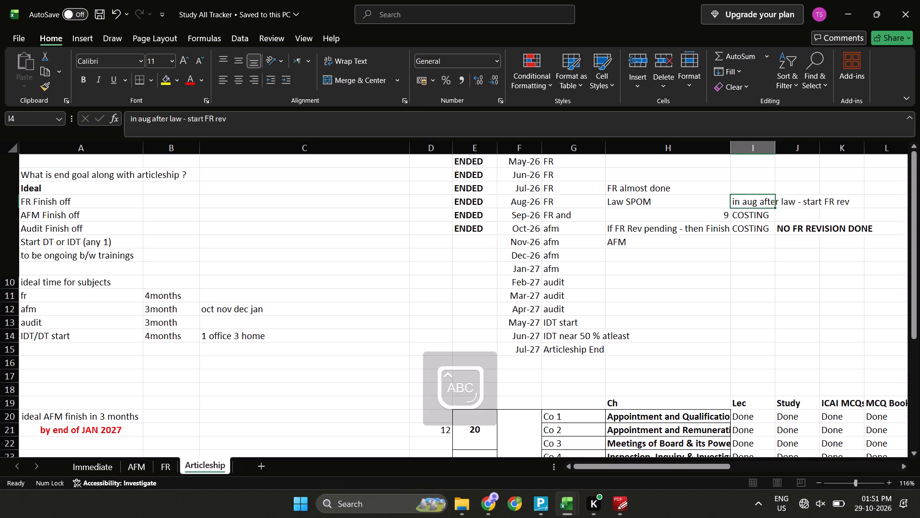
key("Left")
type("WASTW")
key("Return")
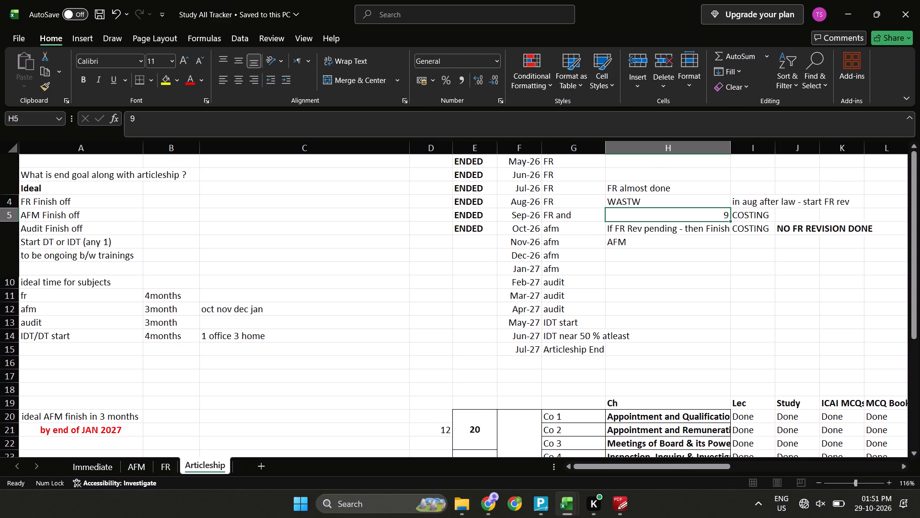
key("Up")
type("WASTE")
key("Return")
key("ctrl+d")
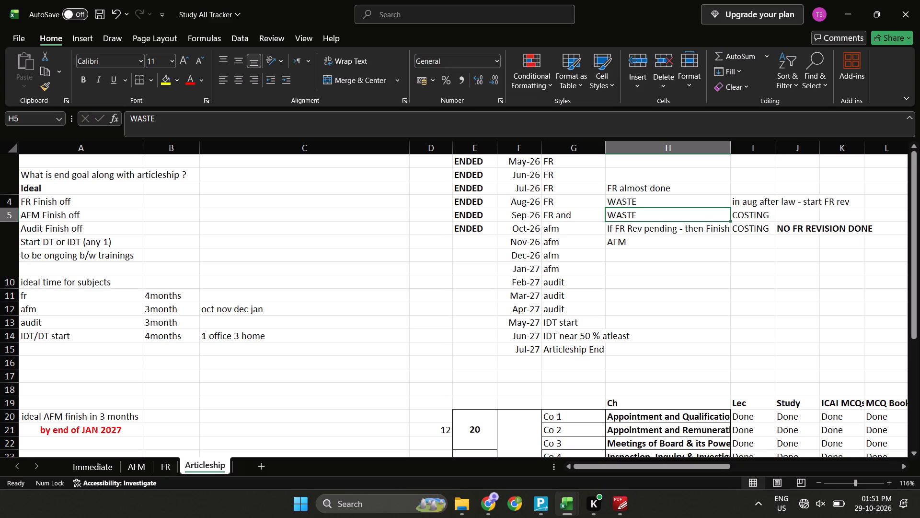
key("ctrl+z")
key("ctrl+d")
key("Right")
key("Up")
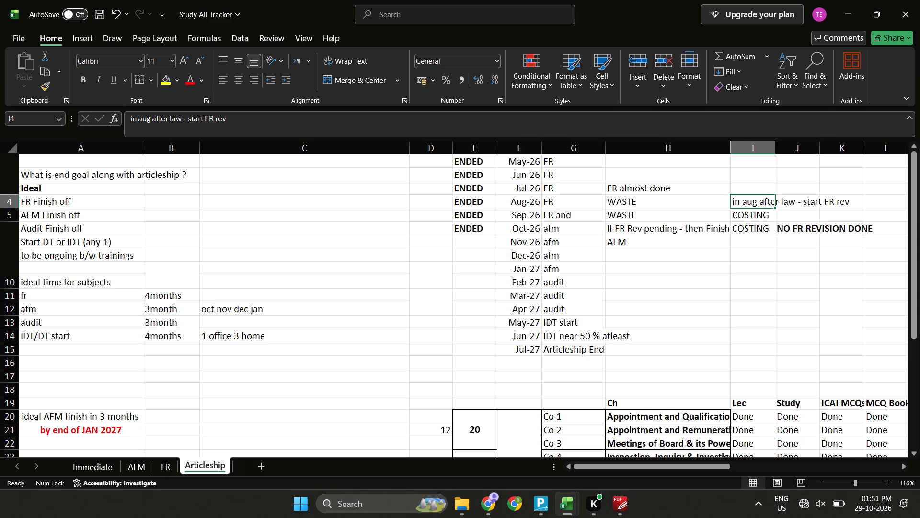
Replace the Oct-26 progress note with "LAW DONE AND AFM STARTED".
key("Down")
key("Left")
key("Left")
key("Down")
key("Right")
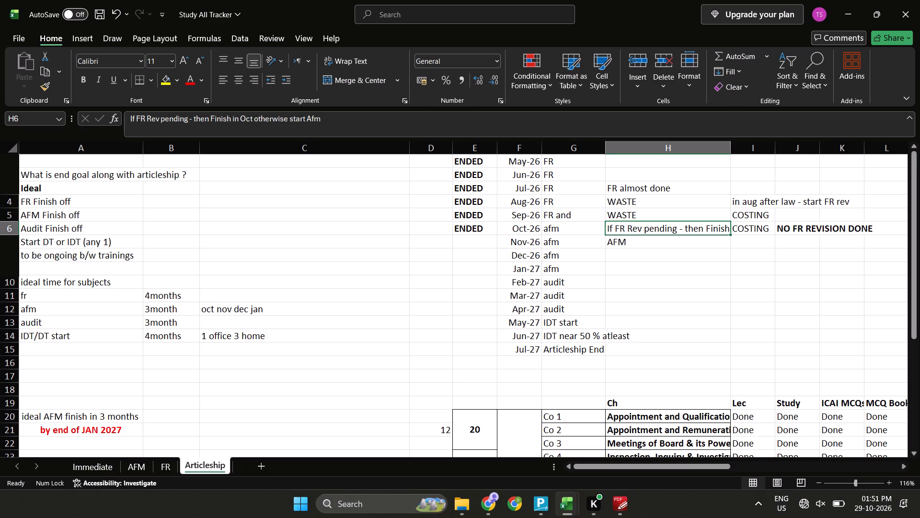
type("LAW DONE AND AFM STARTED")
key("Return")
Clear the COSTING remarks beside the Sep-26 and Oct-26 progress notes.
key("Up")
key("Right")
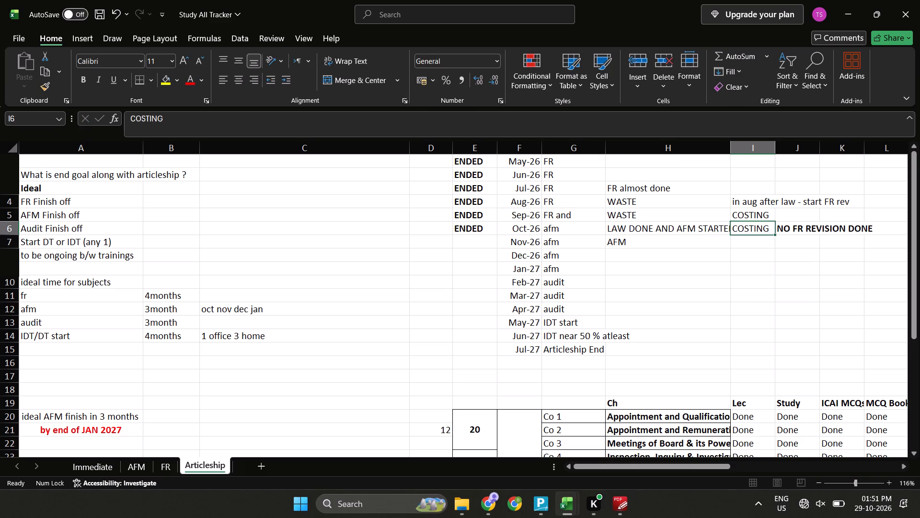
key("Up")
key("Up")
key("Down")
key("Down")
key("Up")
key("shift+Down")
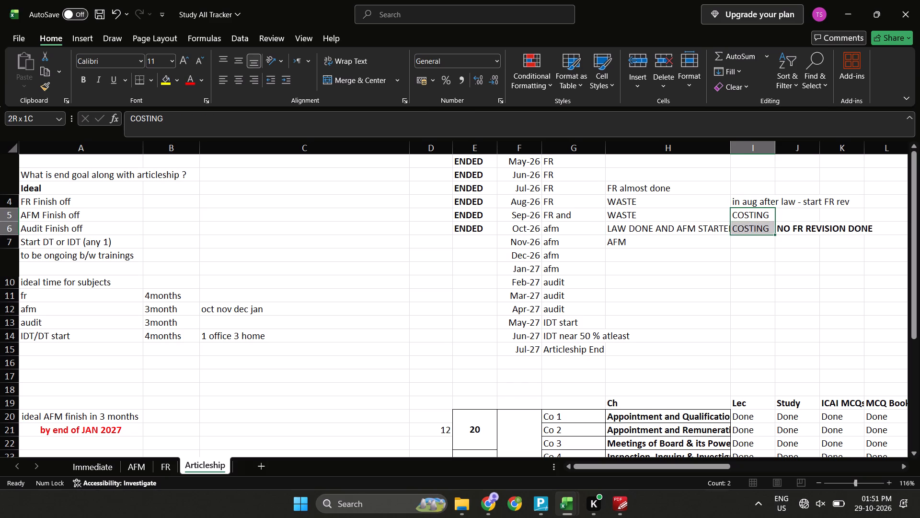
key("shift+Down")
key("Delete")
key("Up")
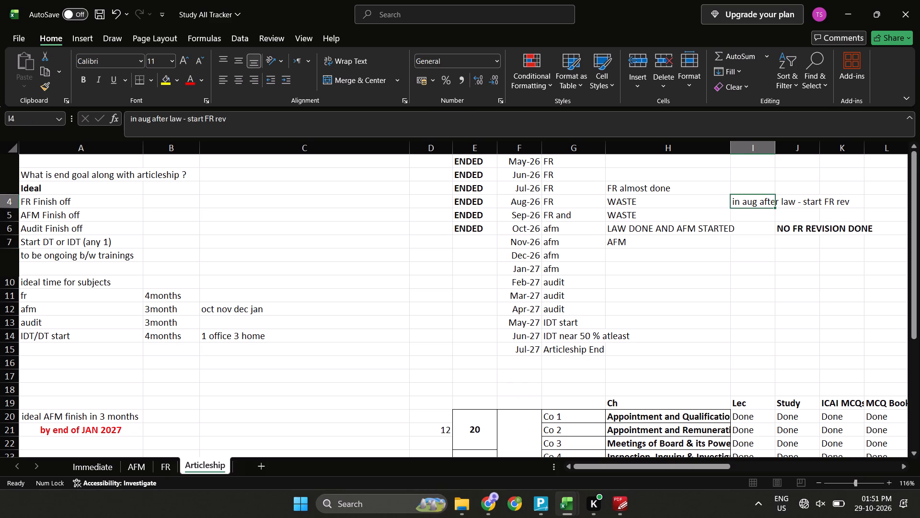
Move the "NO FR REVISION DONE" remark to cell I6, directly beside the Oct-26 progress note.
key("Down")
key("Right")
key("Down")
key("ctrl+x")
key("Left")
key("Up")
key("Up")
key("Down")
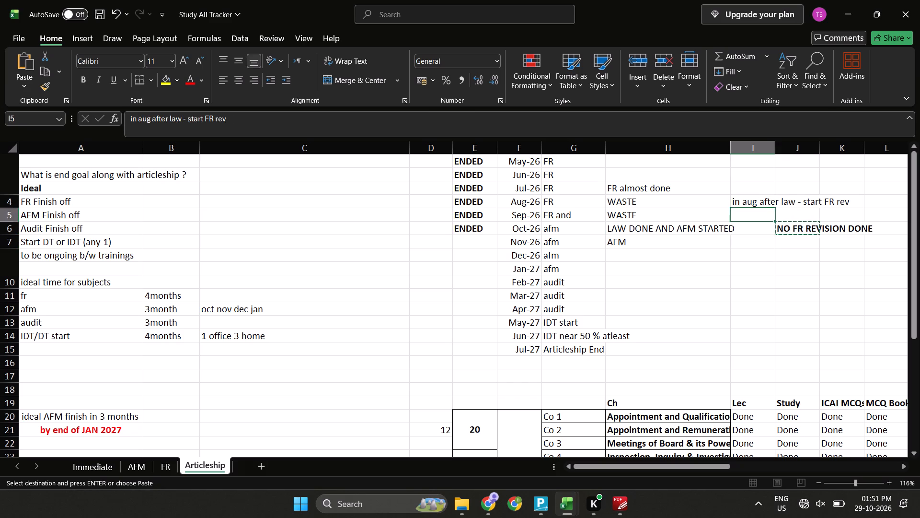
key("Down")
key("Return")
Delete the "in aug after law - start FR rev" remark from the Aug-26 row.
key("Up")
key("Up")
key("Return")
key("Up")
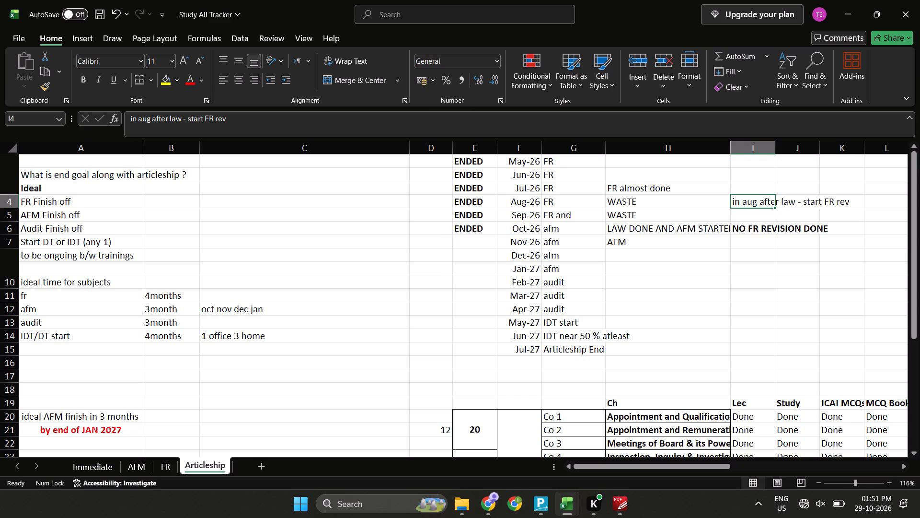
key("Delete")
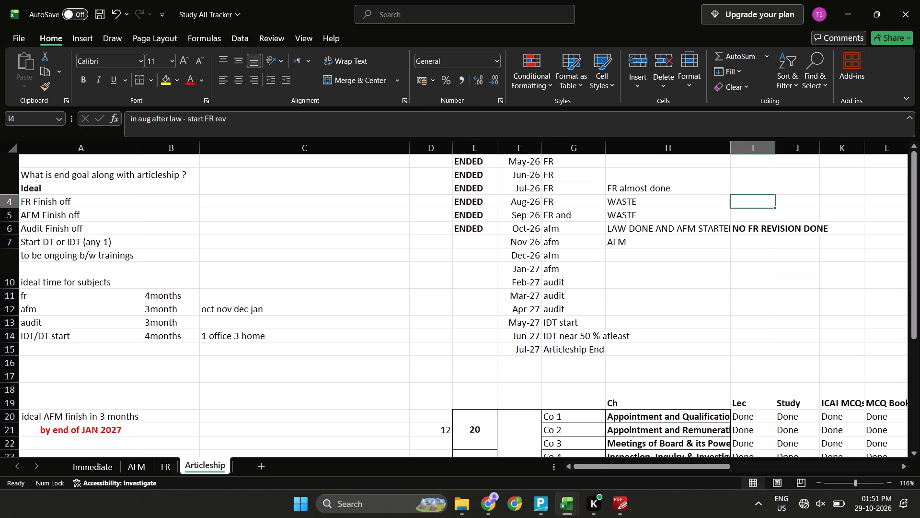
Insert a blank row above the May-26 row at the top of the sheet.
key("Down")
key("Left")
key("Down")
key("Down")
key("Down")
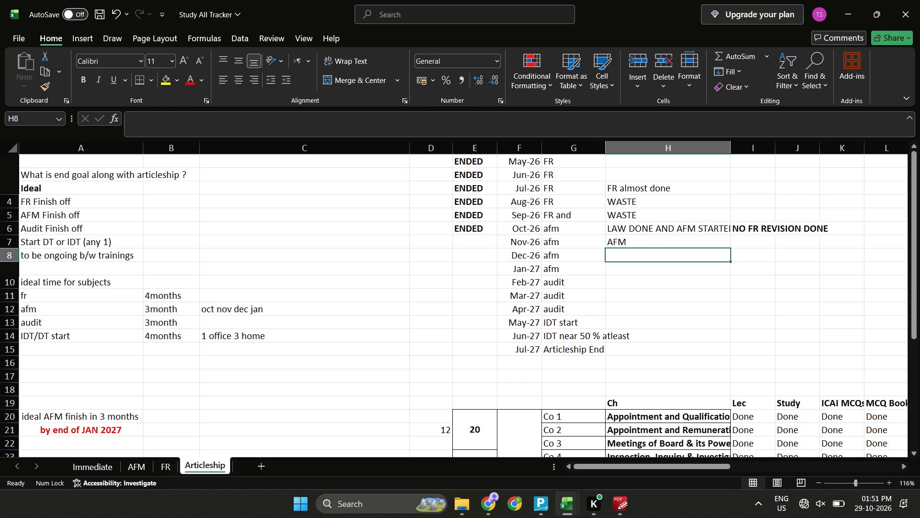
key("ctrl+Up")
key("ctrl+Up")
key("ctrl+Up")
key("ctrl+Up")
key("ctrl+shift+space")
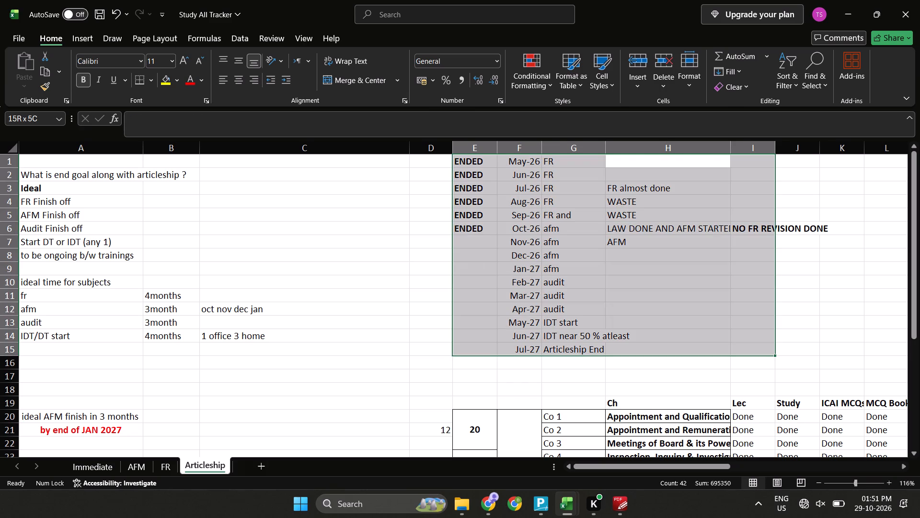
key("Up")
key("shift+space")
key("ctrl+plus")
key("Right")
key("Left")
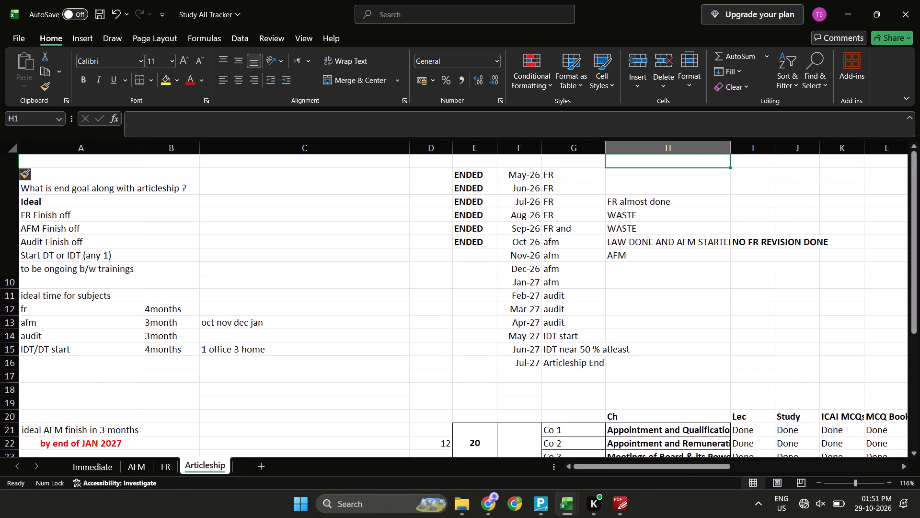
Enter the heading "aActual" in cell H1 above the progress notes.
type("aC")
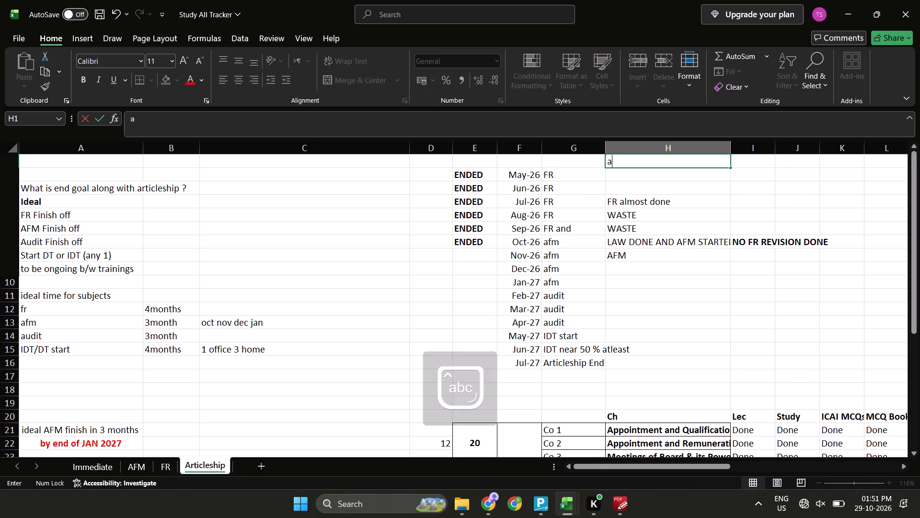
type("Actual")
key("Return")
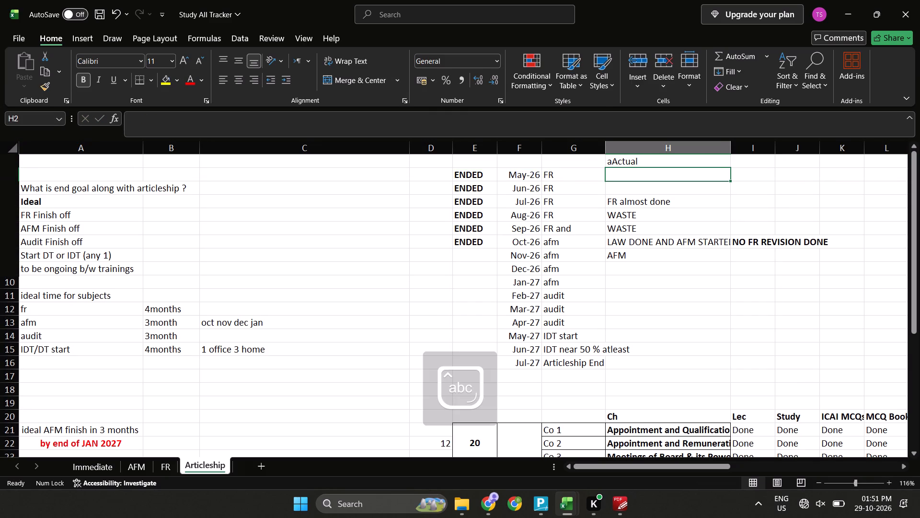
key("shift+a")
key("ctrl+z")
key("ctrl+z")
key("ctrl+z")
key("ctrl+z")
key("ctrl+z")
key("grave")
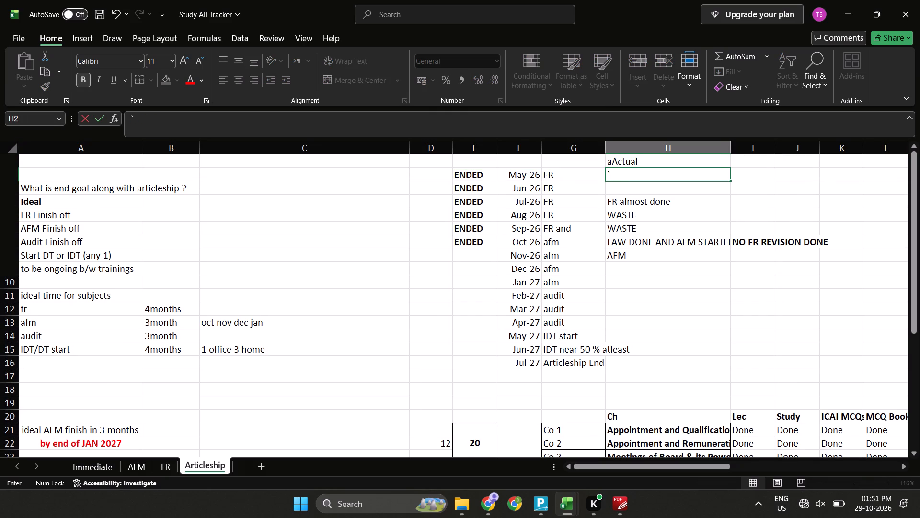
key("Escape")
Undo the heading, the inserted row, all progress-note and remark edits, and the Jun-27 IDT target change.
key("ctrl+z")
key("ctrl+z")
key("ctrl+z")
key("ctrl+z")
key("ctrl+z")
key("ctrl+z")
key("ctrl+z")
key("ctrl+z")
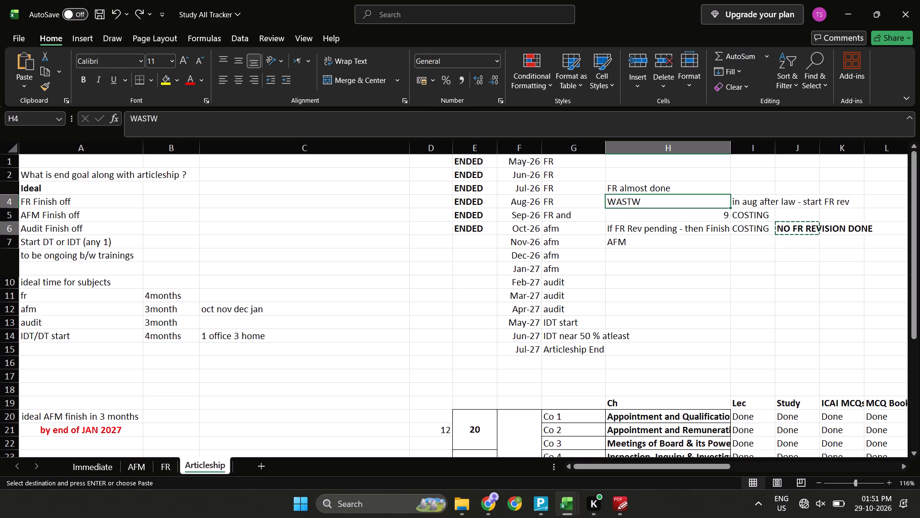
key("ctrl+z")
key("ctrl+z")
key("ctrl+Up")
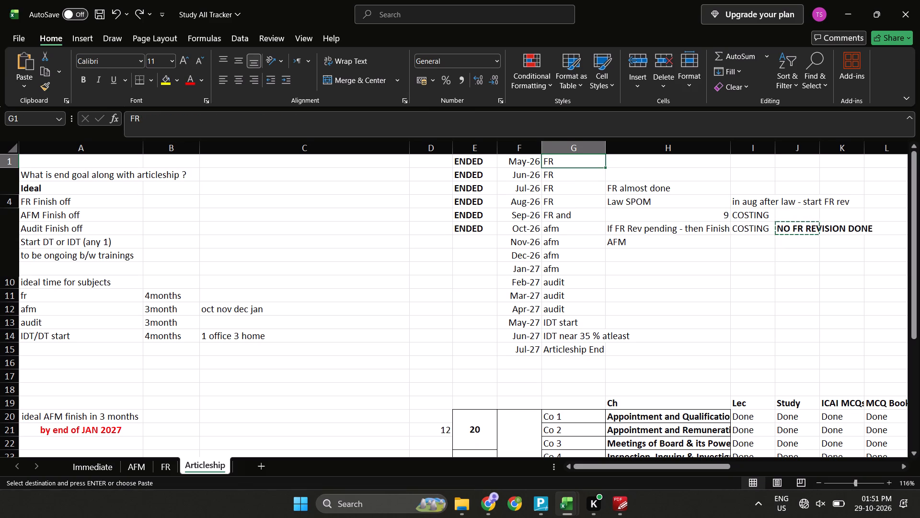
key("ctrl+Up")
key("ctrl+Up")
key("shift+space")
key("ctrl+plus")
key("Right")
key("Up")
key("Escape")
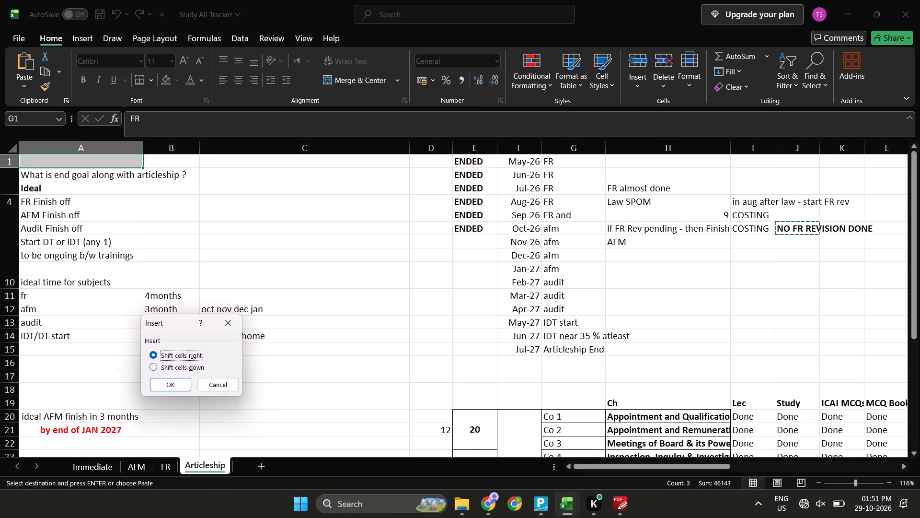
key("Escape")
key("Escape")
Insert a blank row above the May-26 row at the top of the sheet.
key("Right")
key("Right")
key("shift+space")
key("ctrl+plus")
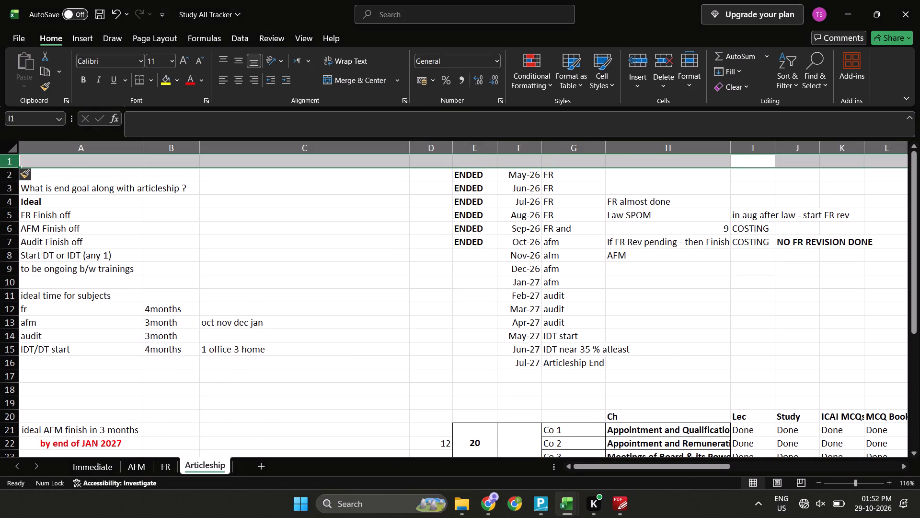
Enter the heading "Planned" in cell H1 above the progress notes.
key("Left")
key("Left")
key("Right")
type("Planbed")
key("BackSpace")
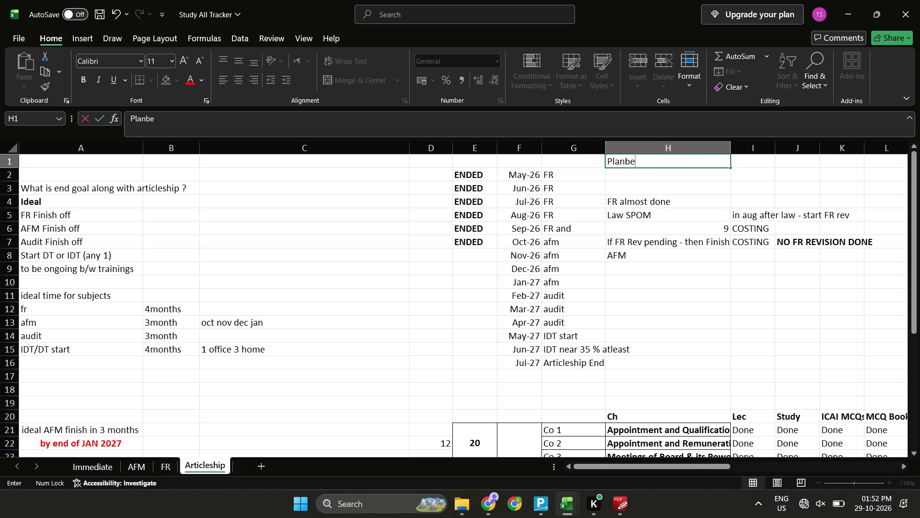
key("BackSpace")
key("BackSpace")
type("ned")
key("Return")
Enter the heading "Actual" in cell I1 beside the Planned heading.
key("Up")
key("Right")
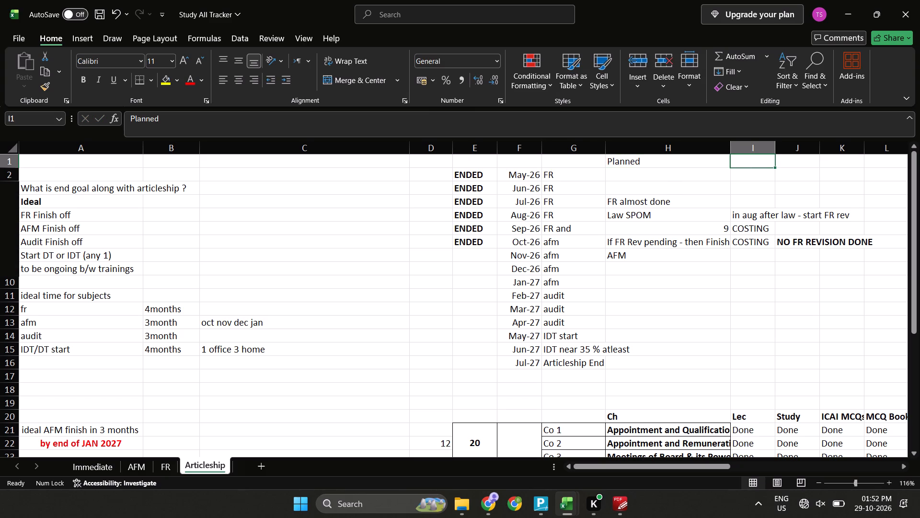
type("Actua")
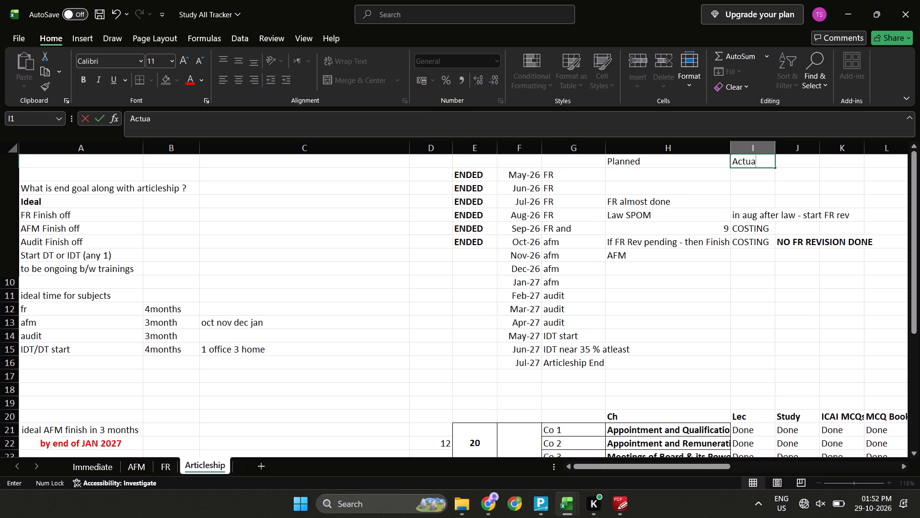
type("l\\")
key("BackSpace")
key("Return")
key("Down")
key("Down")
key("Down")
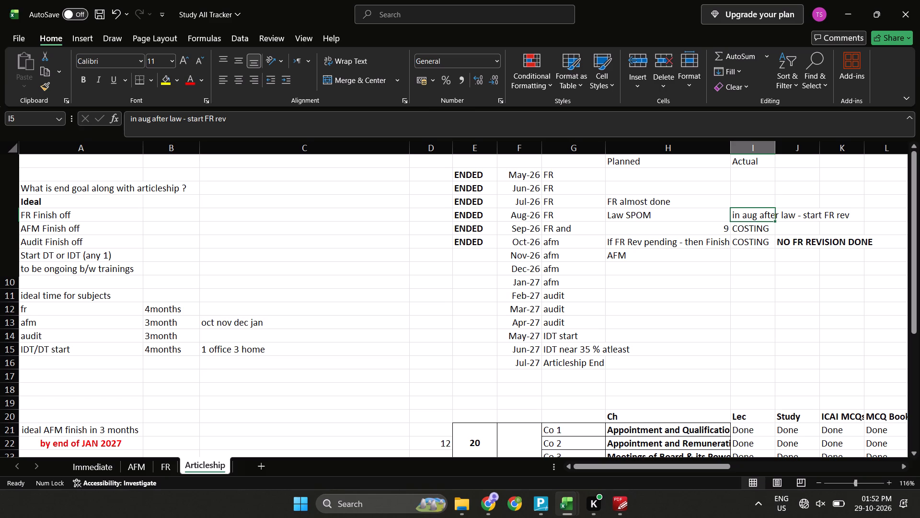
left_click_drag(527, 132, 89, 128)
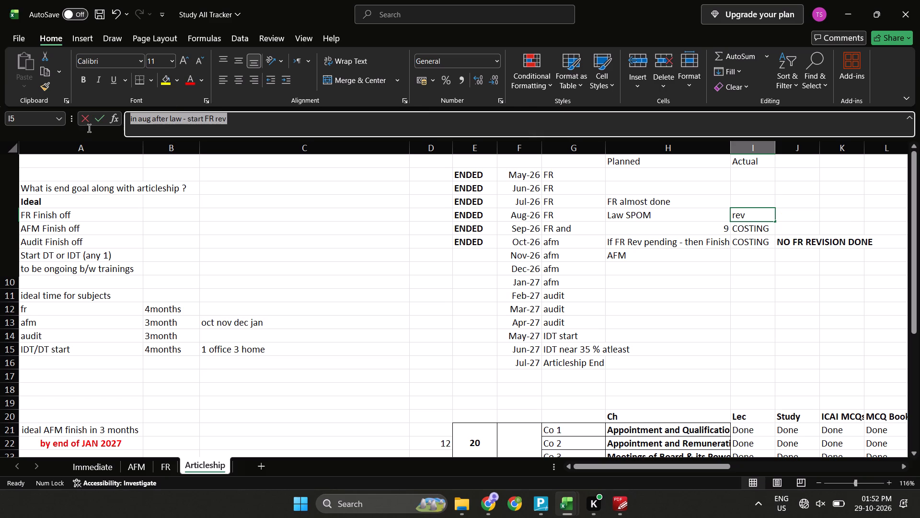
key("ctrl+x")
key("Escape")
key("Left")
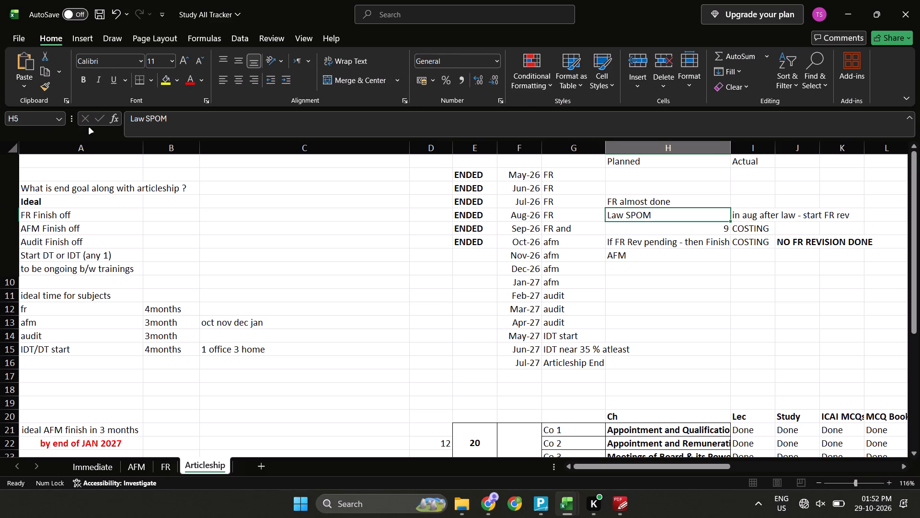
Move the Aug-26 remark "in aug after law - start FR rev" from the Actual column to the Planned column, replacing "Law SPOM".
key("Right")
key("ctrl+x")
key("Left")
key("Return")
key("Right")
key("Up")
key("Left")
key("Down")
key("Right")
key("Left")
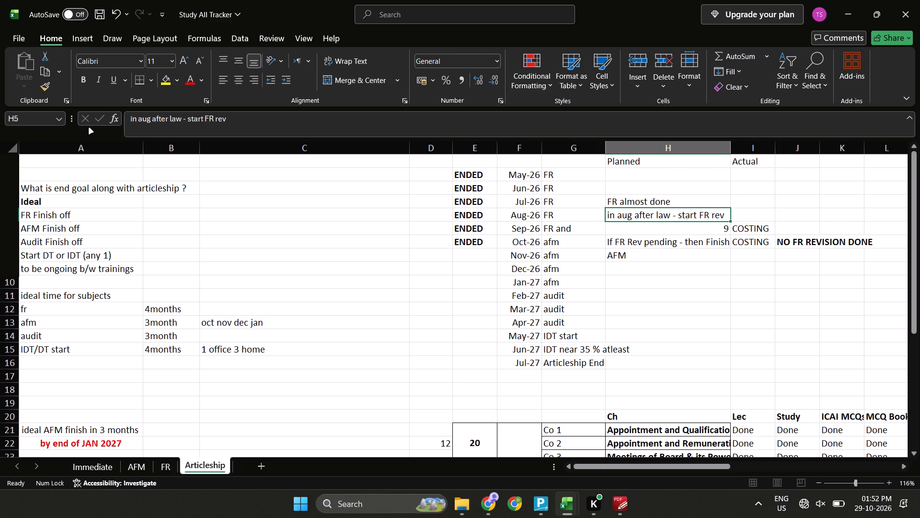
Delete the "COSTING" entries for Sep-26 and Oct-26 from the Actual column.
key("Down")
key("Right")
key("Up")
key("Left")
key("Down")
key("Right")
key("shift+Right")
key("shift+Down")
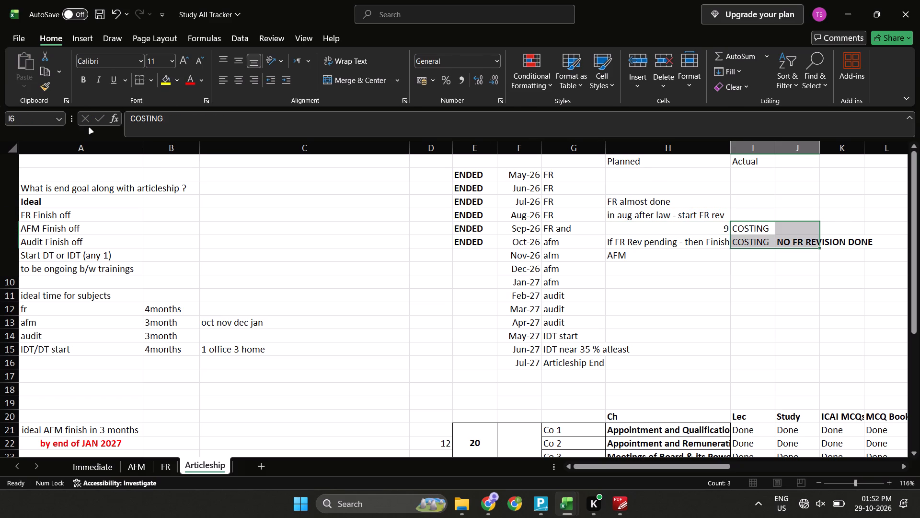
key("Left")
key("Right")
key("shift+Down")
key("Delete")
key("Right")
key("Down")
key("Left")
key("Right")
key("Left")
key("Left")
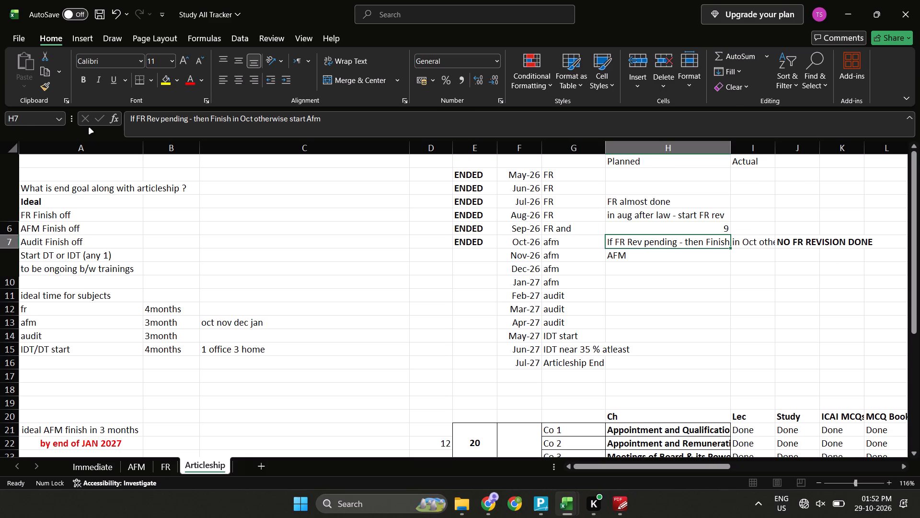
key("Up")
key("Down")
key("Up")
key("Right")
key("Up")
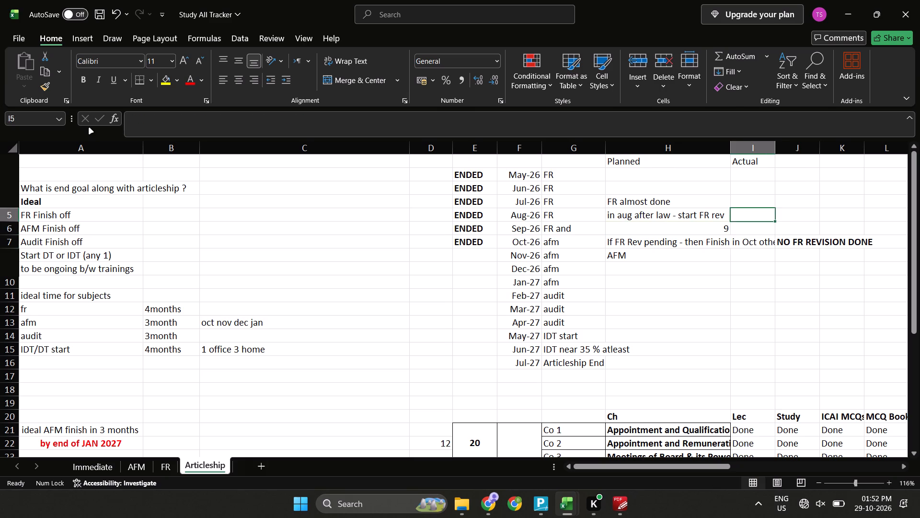
Enter "LAW DONE AND AFM STARTED" in the Actual column for Oct-26.
key("Down")
key("Down")
type("LAe")
key("space")
key("BackSpace")
key("BackSpace")
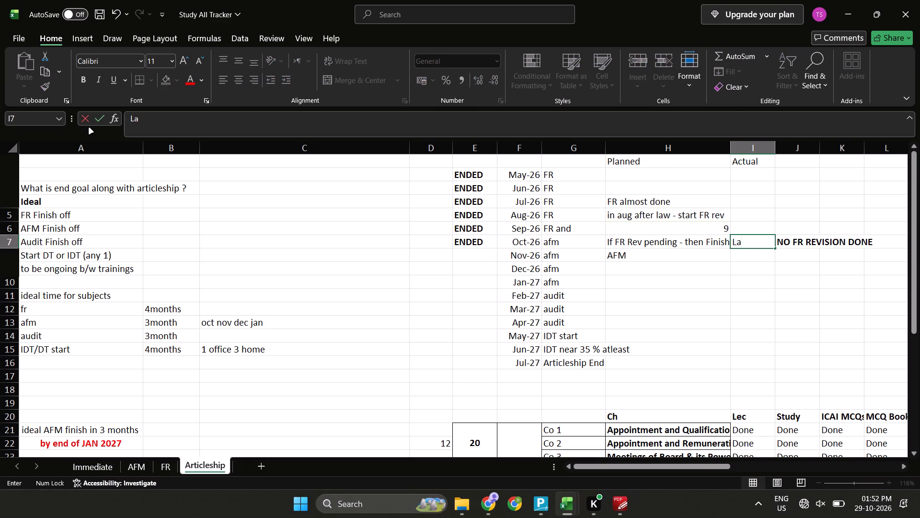
key("BackSpace")
type("AW DONEA ND")
key("shift+BackSpace")
key("shift+BackSpace")
key("shift+BackSpace")
key("shift+BackSpace")
key("shift+BackSpace")
key("space")
type("ADN")
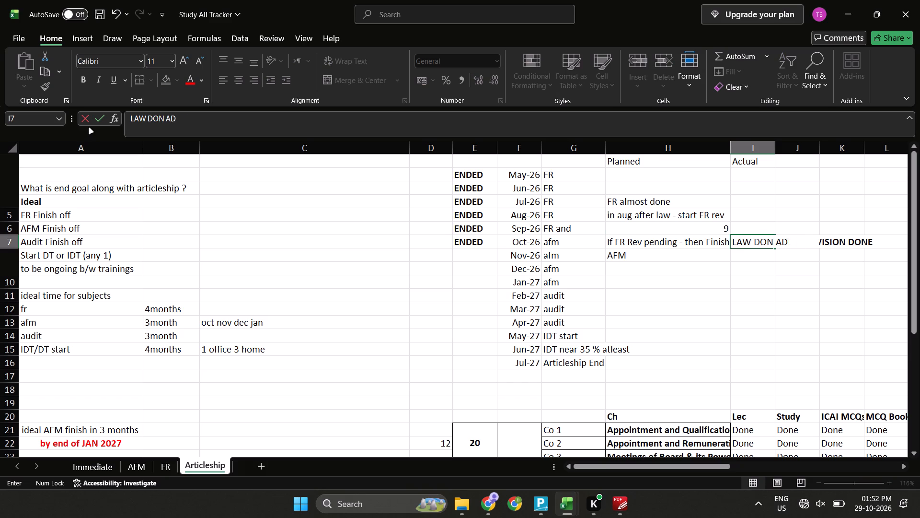
key("space")
key("shift+BackSpace")
key("shift+BackSpace")
key("shift+BackSpace")
key("shift+BackSpace")
key("shift+BackSpace")
type("E AND AM")
key("shift+BackSpace")
type("FM STARTED")
key("Return")
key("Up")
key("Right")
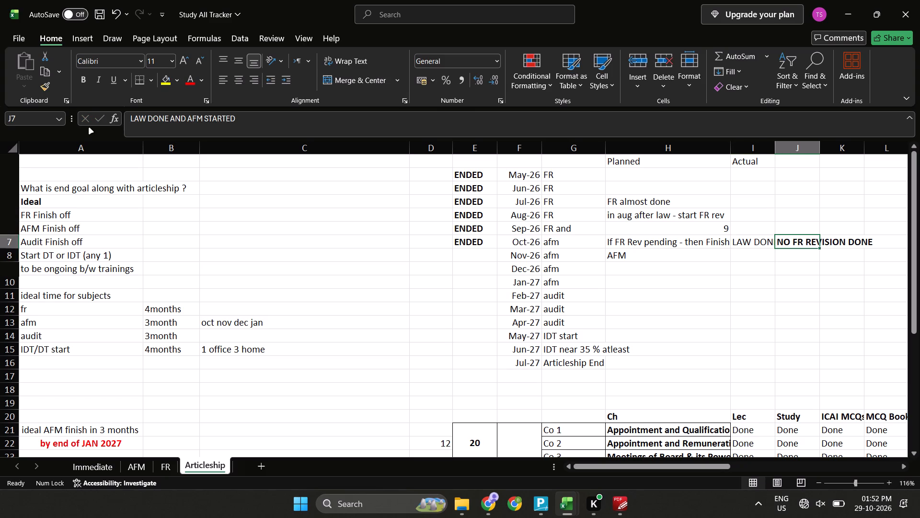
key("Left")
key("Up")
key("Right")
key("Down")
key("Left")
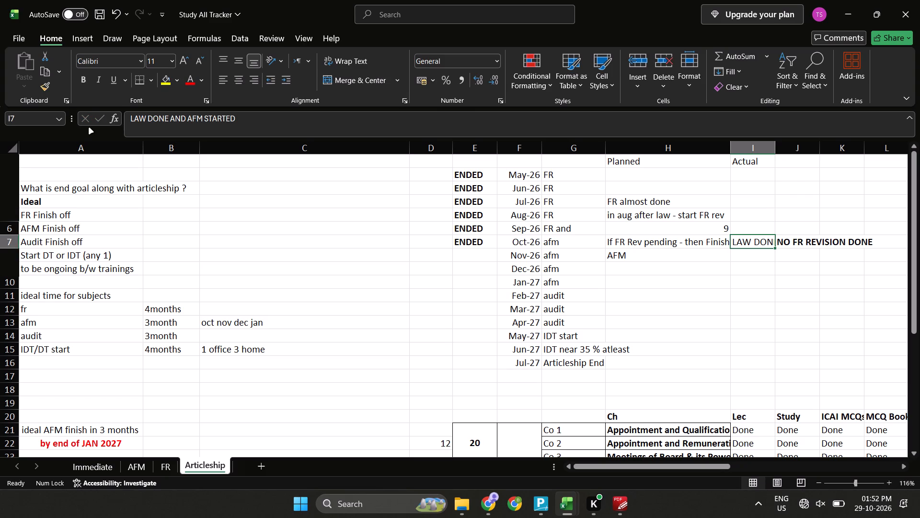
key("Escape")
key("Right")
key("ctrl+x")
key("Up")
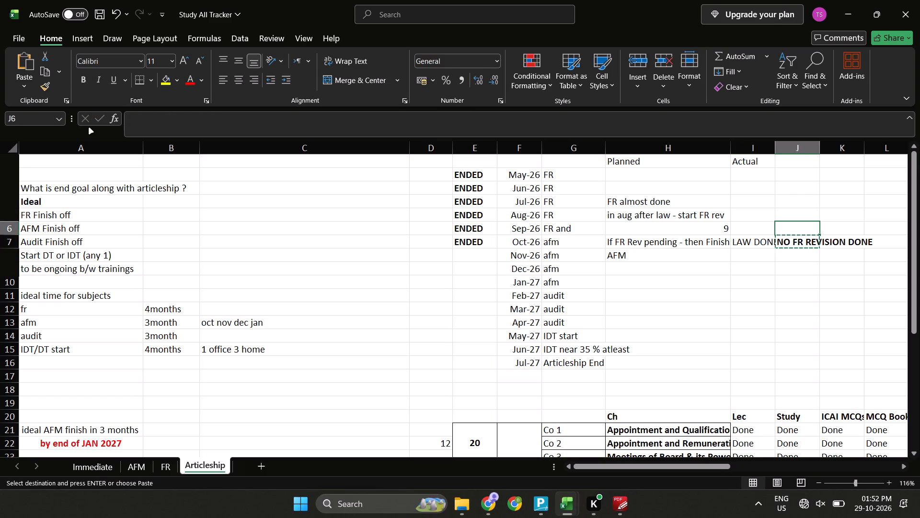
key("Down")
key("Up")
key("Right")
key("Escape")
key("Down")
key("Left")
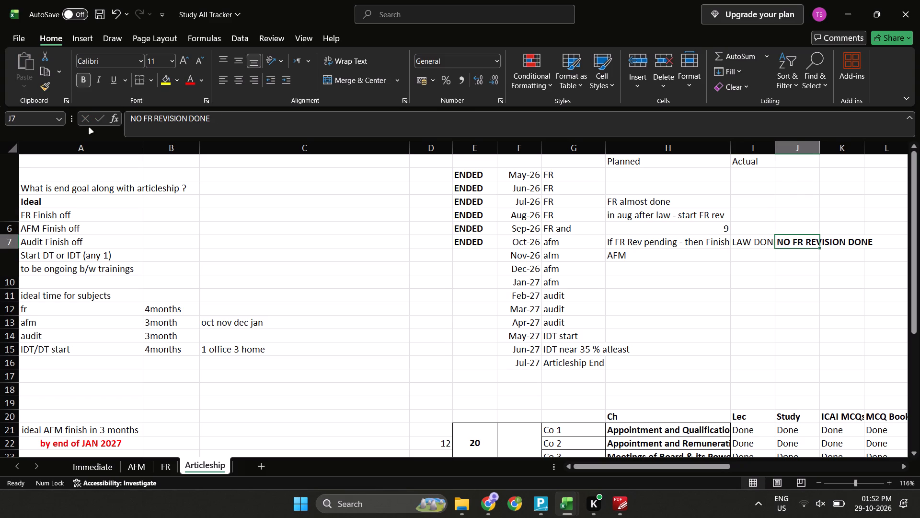
Move the "NO FR REVISION DONE" remark from cell J7 to cell D7 in the Oct-26 row.
key("ctrl+x")
key("Left")
key("Up")
key("Left")
key("Left")
key("Left")
key("Left")
key("Up")
key("Left")
key("Down")
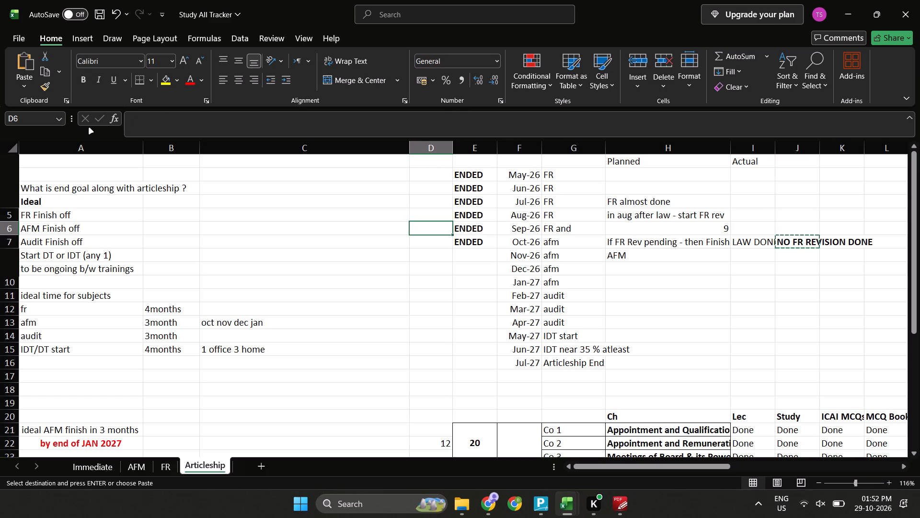
key("Down")
key("Return")
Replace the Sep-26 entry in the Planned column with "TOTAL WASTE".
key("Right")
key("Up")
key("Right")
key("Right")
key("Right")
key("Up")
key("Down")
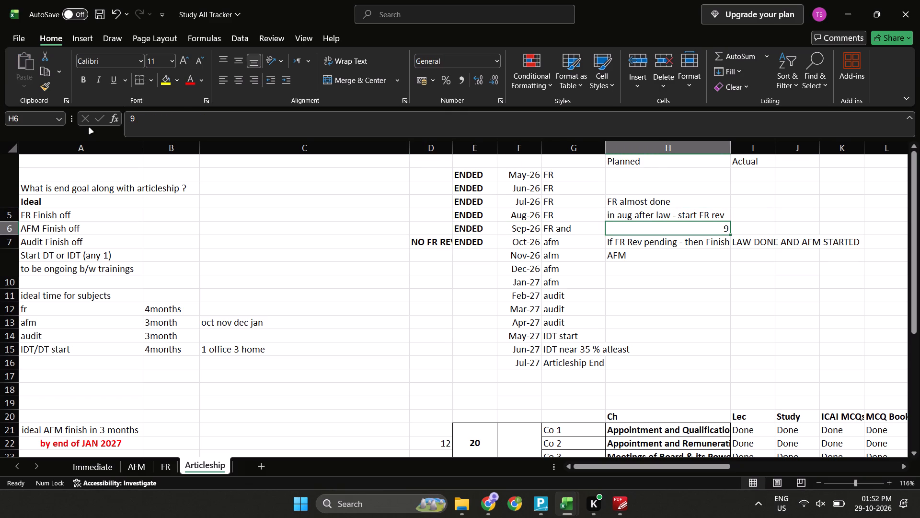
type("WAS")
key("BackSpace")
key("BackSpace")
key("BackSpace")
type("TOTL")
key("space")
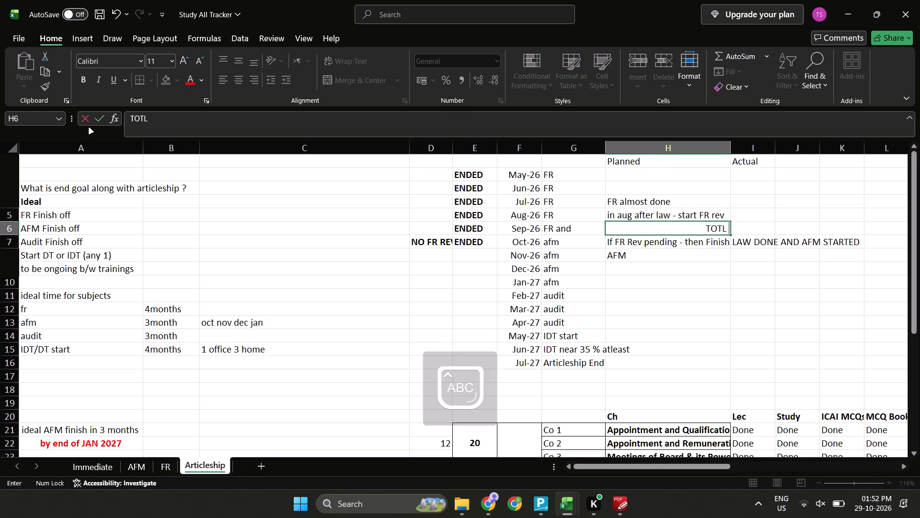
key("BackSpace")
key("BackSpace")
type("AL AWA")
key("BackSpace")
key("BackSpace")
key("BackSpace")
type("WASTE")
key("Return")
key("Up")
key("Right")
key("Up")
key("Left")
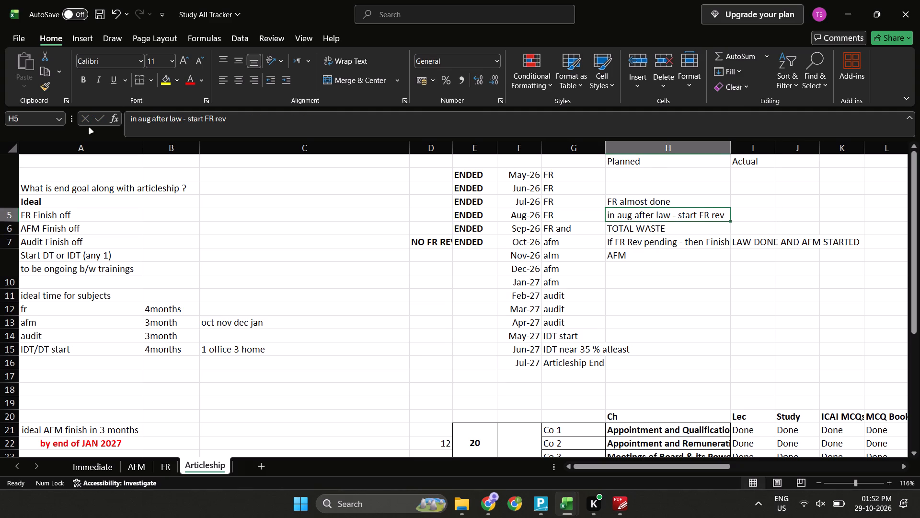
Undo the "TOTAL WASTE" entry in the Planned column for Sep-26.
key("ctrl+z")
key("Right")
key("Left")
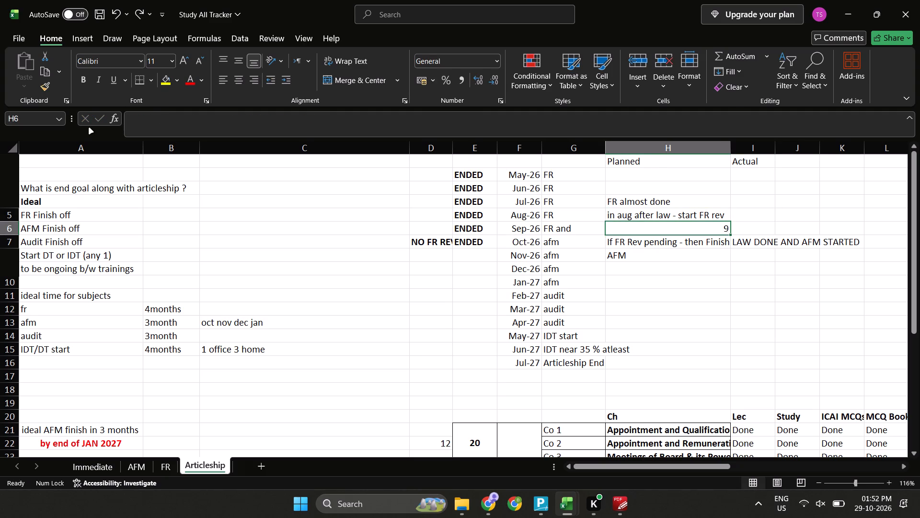
Clear the stray 9 from the Planned column in the Sep-26 row.
key("Delete")
Enter "TOTAL WASTE" in the Actual column for Sep-26.
key("Right")
type("RO")
key("BackSpace")
key("BackSpace")
type("TOTAL AWAS")
key("BackSpace")
key("BackSpace")
key("BackSpace")
key("BackSpace")
type("WASTE")
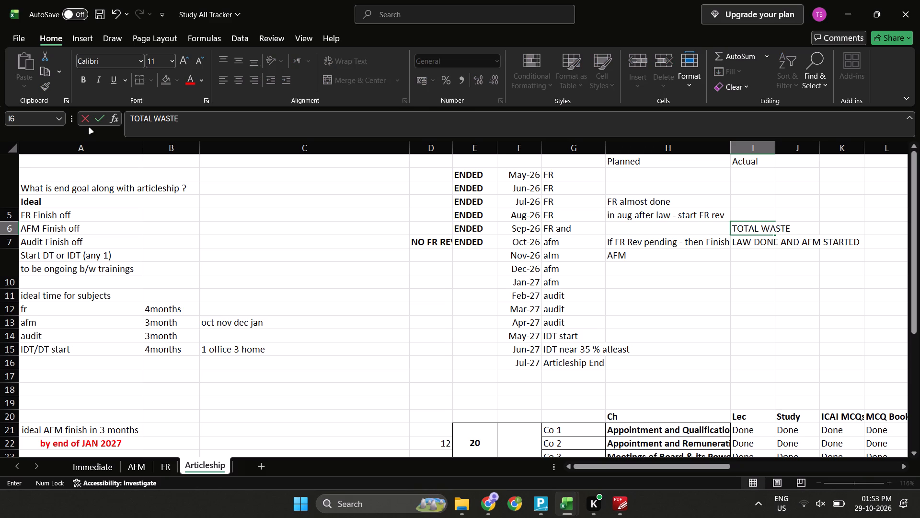
key("Return")
Enter "FR FINISHED AND HALF AUG WASTED" in the Actual column for Aug-26.
key("Up")
key("Up")
type("FR FINIEDH")
key("BackSpace")
key("BackSpace")
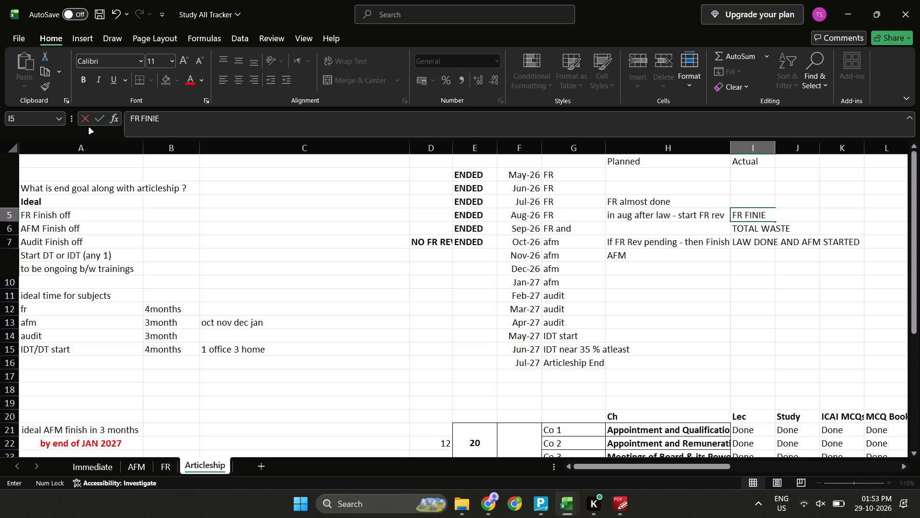
key("BackSpace")
type("SHED AND HAL")
key("space")
key("BackSpace")
type("F AUG WASTED")
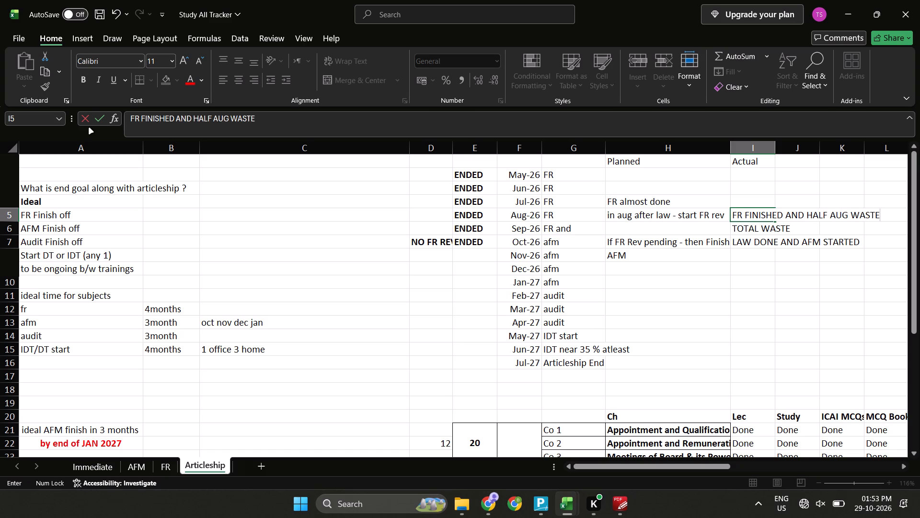
key("Return")
Copy the "AFM" entry from the Planned column for Nov-26 into the Actual column for Dec-26 and Nov-26.
key("Down")
key("Down")
key("Up")
key("Down")
key("Down")
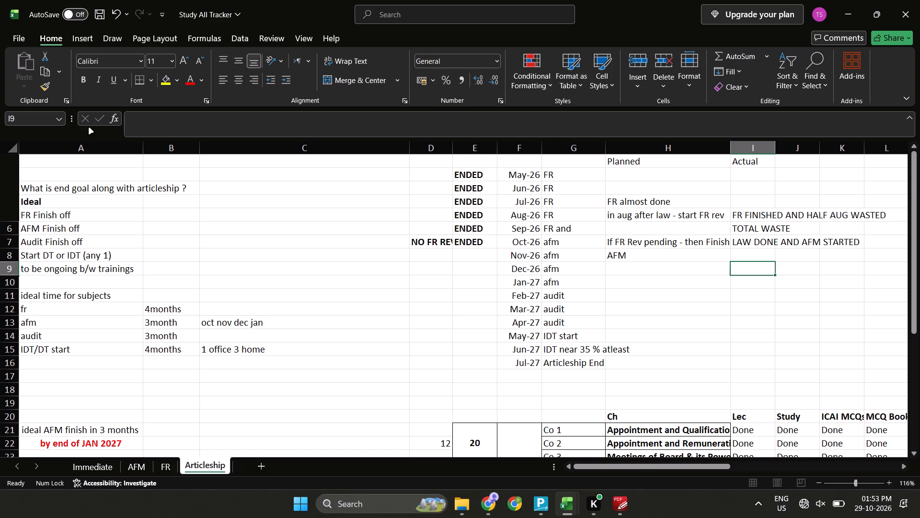
key("Down")
key("Up")
key("Up")
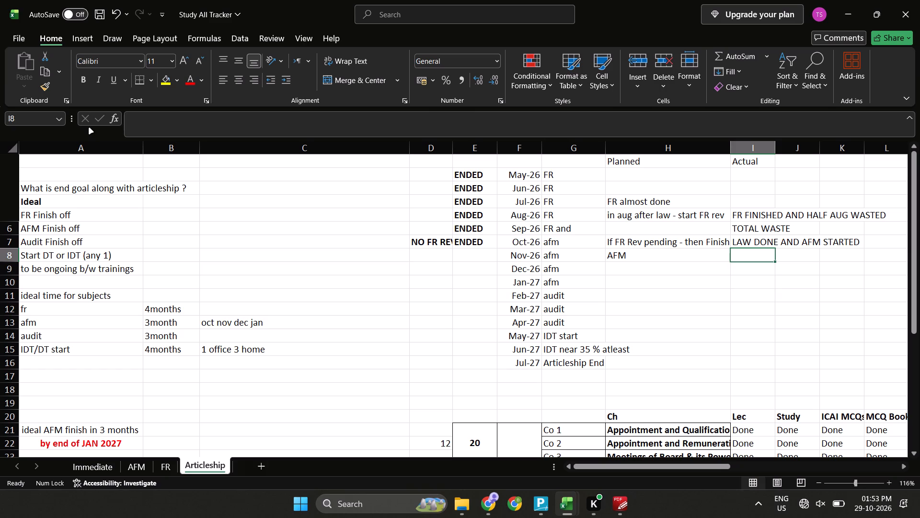
key("Left")
key("Right")
key("Left")
key("ctrl+c")
key("Right")
key("Down")
key("Return")
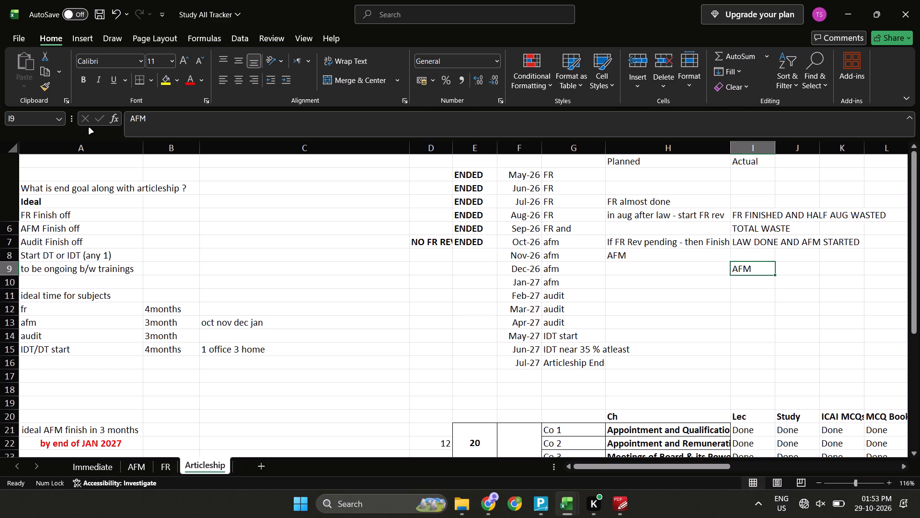
key("ctrl+c")
key("Up")
key("Return")
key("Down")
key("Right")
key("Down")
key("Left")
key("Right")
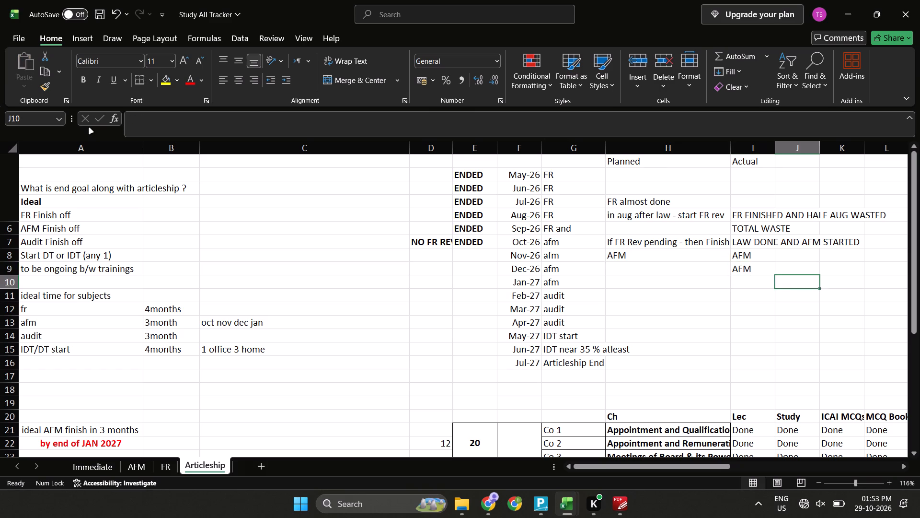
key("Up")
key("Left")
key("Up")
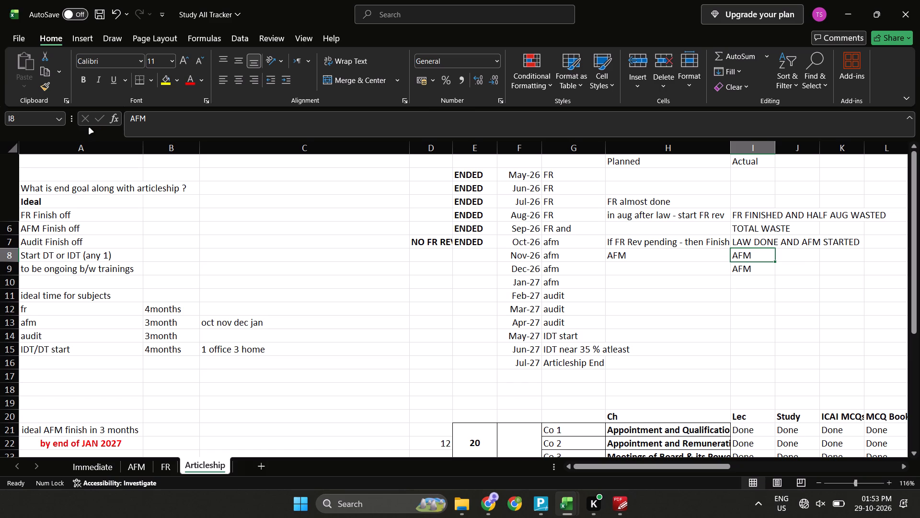
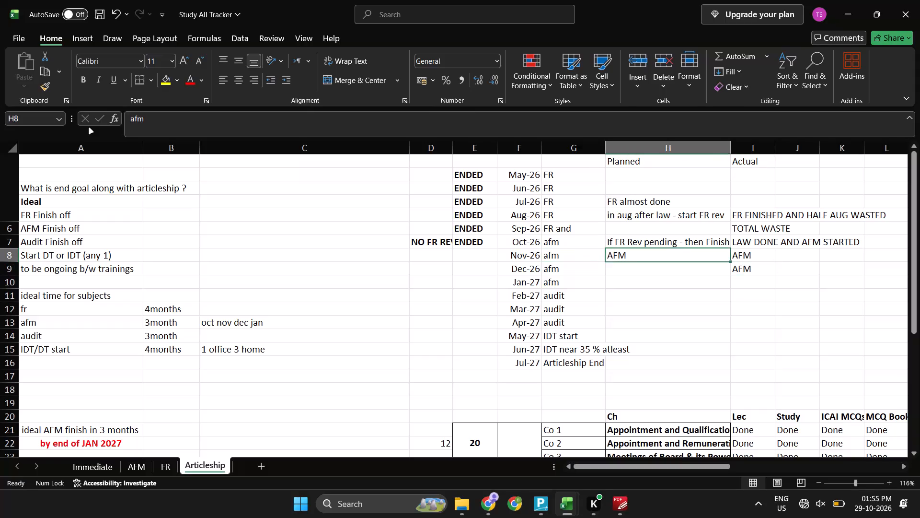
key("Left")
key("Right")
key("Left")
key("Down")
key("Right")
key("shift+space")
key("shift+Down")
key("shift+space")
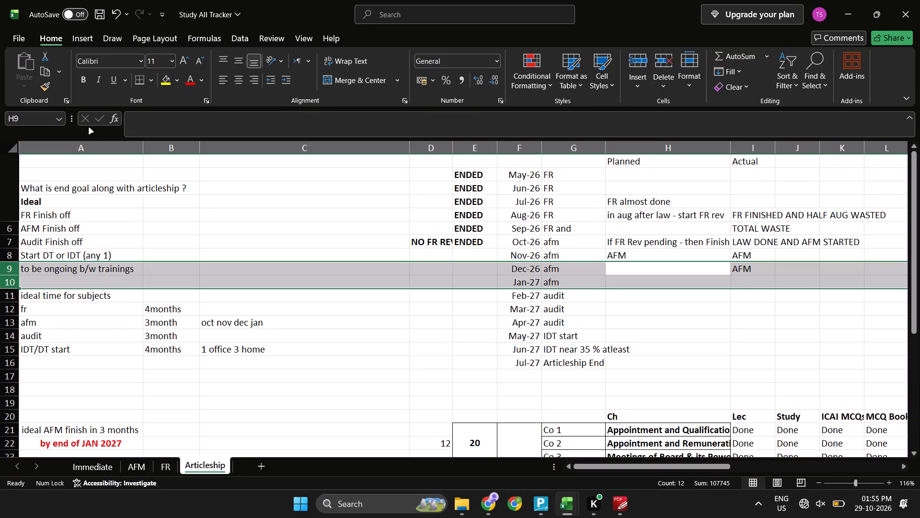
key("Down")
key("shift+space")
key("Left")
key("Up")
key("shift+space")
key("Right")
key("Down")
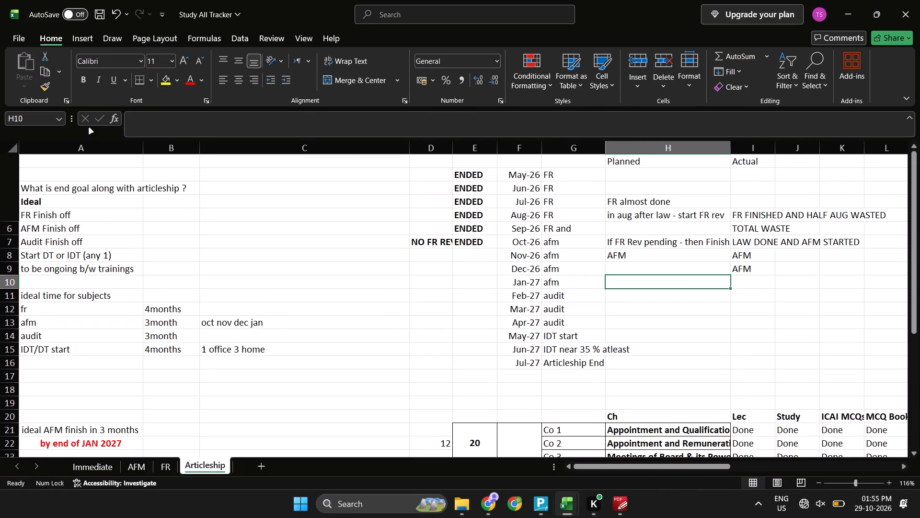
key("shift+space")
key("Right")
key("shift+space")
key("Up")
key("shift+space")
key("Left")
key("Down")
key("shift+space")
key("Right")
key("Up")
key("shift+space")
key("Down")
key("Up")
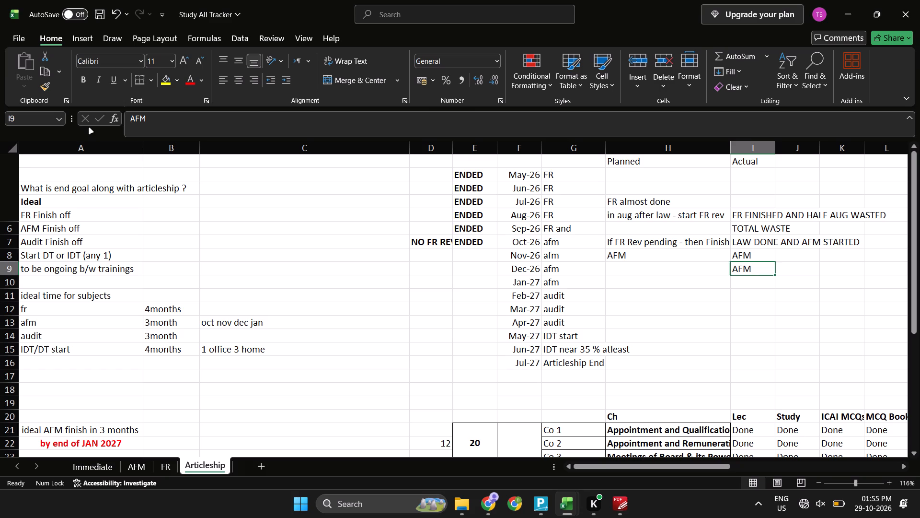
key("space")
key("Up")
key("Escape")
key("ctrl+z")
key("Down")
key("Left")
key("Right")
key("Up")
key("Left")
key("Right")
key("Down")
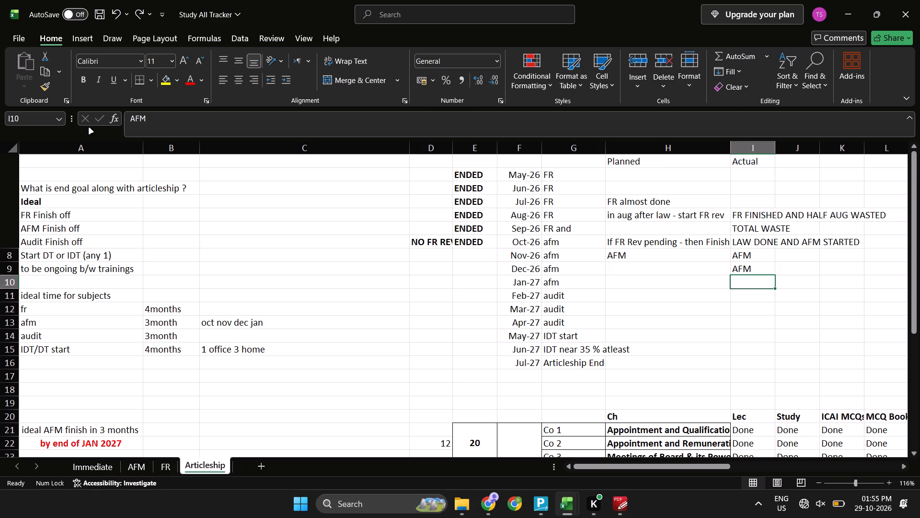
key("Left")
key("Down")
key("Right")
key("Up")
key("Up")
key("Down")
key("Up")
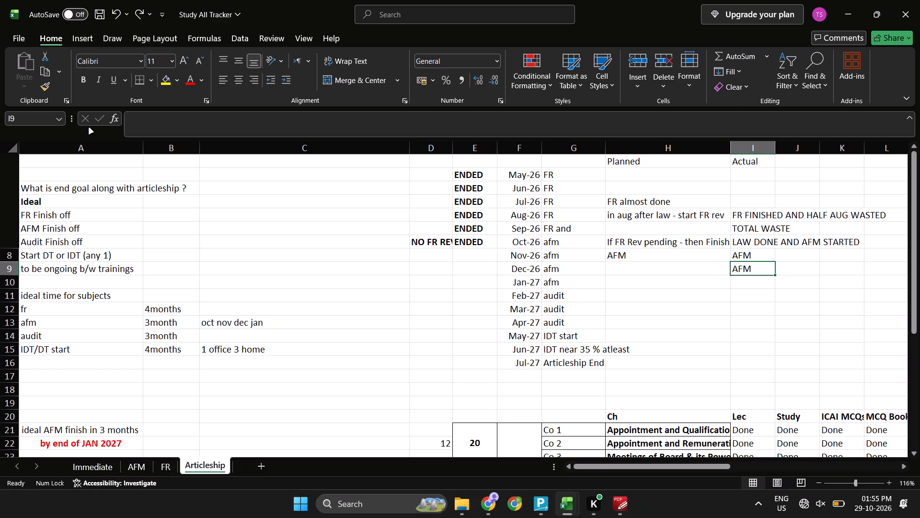
Examine the chapter completion table and the AFM and Audit target dates below the monthly plan.
key("Down")
key("Down")
key("Down")
key("Down")
key("Down")
key("Down")
key("Down")
key("Down")
key("Down")
key("Down")
key("Down")
key("Down")
key("Down")
key("Down")
key("Down")
key("Down")
key("Down")
key("Down")
key("Down")
key("Down")
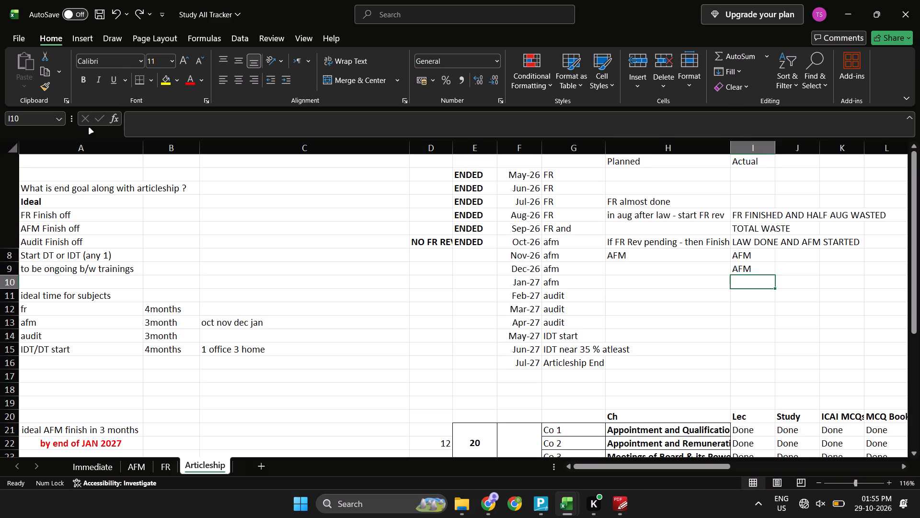
key("Right")
key("Right")
key("Right")
key("Right")
key("Right")
key("Right")
key("Right")
key("Right")
key("Right")
key("Right")
key("Right")
key("Right")
key("Right")
key("Right")
key("Right")
key("Left")
key("Left")
key("Left")
key("Left")
key("Left")
key("Left")
key("Left")
key("Left")
key("Left")
key("Left")
key("Left")
key("Left")
key("Left")
key("Left")
key("Left")
key("Left")
key("Left")
key("Left")
key("Left")
key("Left")
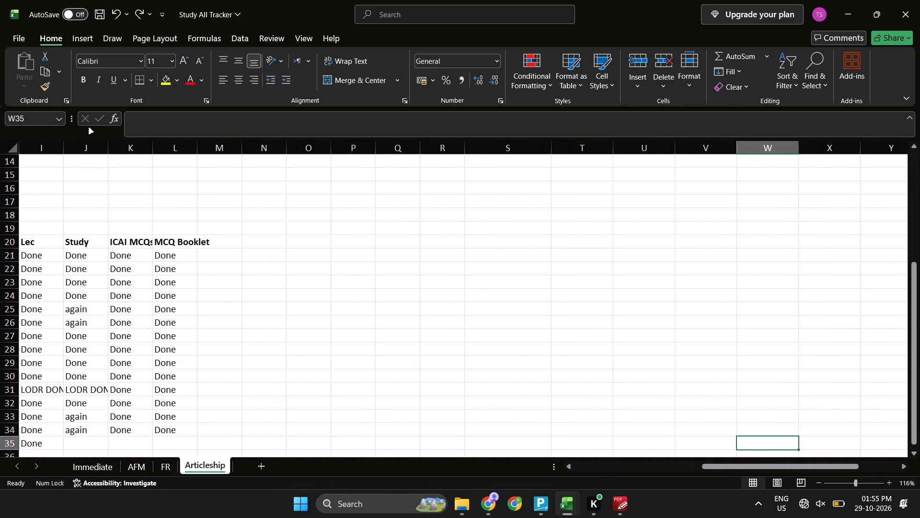
key("Up")
key("Up")
key("Up")
key("Up")
key("Up")
key("Up")
key("Up")
key("Up")
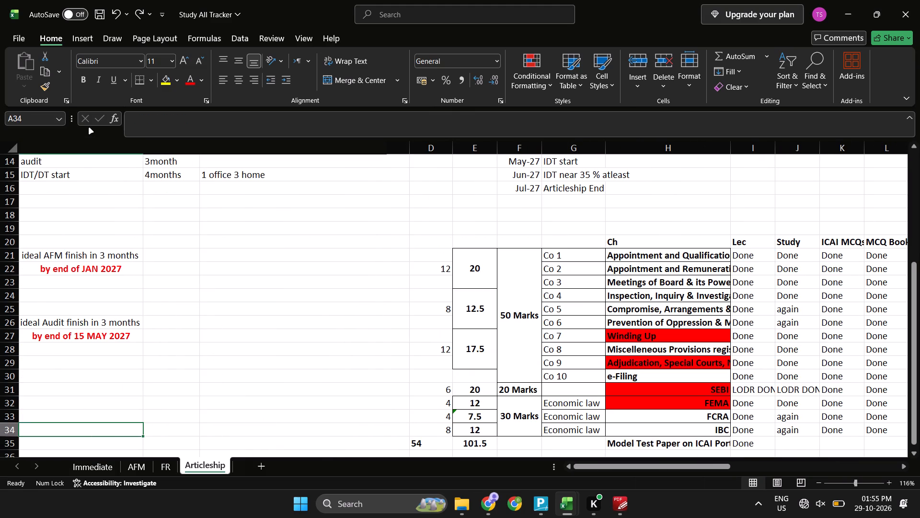
key("Up")
key("Up")
key("Up")
key("Up")
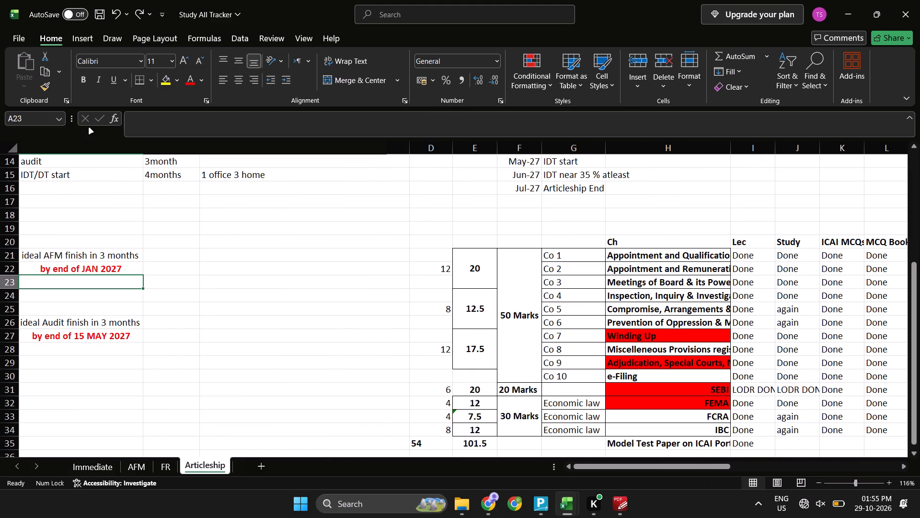
key("Down")
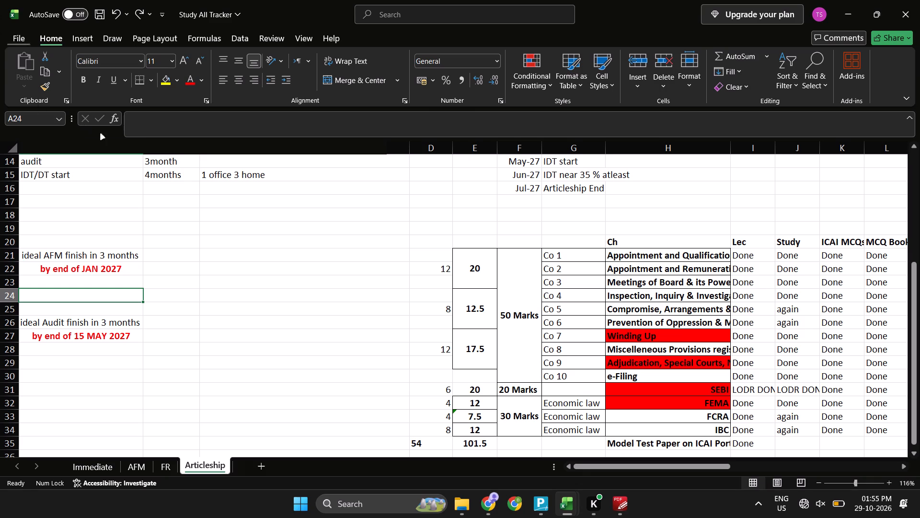
Return to cell A1 at the top of the Articleship sheet.
scroll(103, 226, "up", 3)
key("ctrl+Left")
key("ctrl+Up")
key("ctrl+Up")
key("ctrl+Up")
key("ctrl+Up")
key("ctrl+Up")
key("ctrl+Up")
key("ctrl+Up")
key("ctrl+Up")
key("ctrl+Up")
key("ctrl+Up")
key("ctrl+Up")
key("ctrl+Up")
key("ctrl+Up")
key("ctrl+Up")
key("ctrl+Up")
key("ctrl+Up")
key("ctrl+Up")
key("ctrl+Up")
key("ctrl+Up")
key("ctrl+Up")
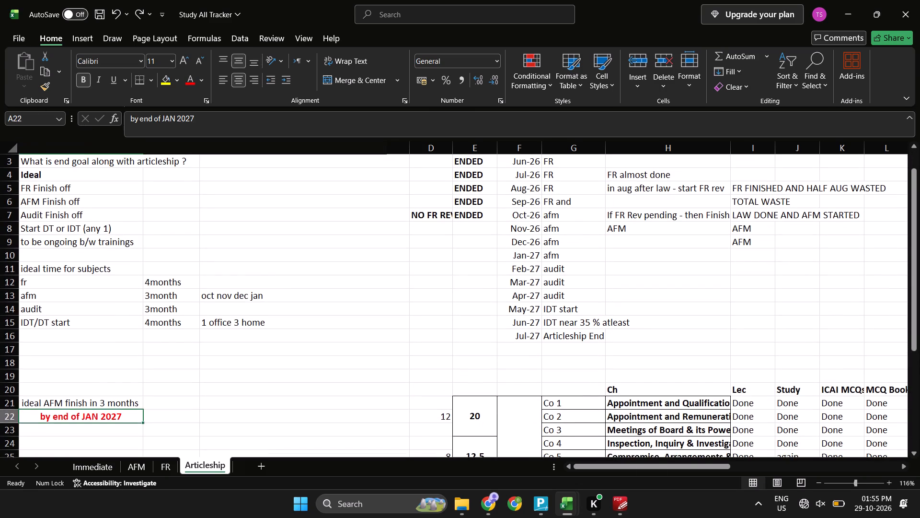
On the FR sheet, examine the chapter index and the chapter notes beside it.
key("ctrl+Page_Down")
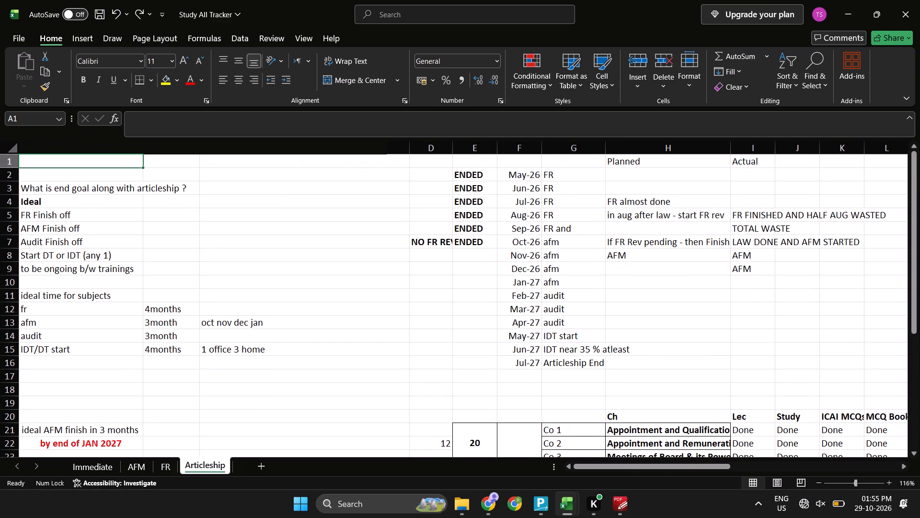
key("ctrl+Page_Up")
key("Right")
key("Right")
key("Right")
key("Right")
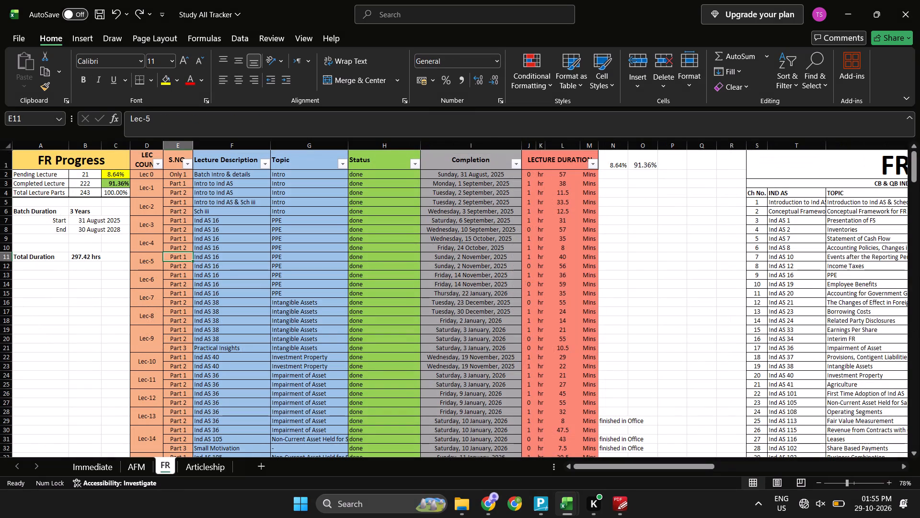
key("Right")
key("Right")
key("Right")
key("Right")
key("Right")
key("Right")
key("Right")
key("Right")
key("Right")
key("Right")
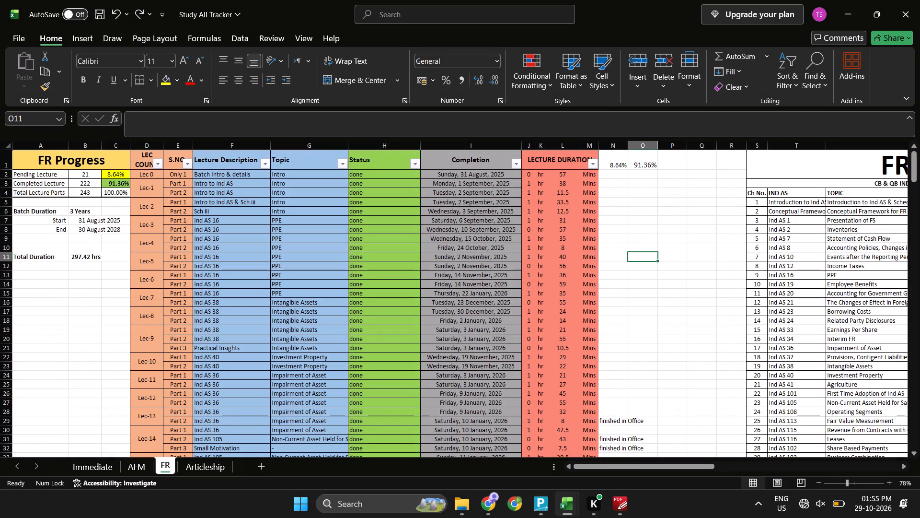
key("Right")
key("Right")
key("Right")
key("Right")
key("Right")
key("Right")
key("Right")
key("Right")
key("Right")
key("Right")
key("Right")
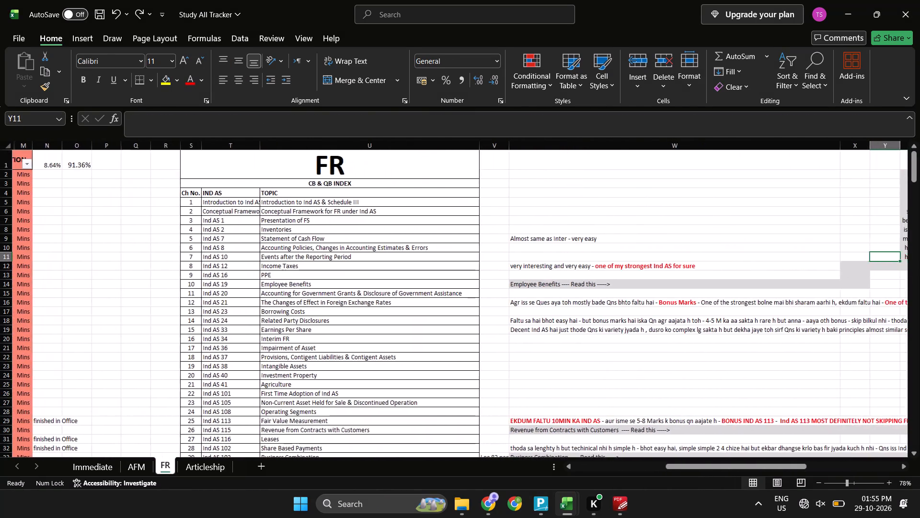
key("Right")
key("Right")
key("Right")
Return to the start of the FR sheet and review the FR Progress summary, batch dates and completion percentages.
key("Left")
key("Left")
key("Left")
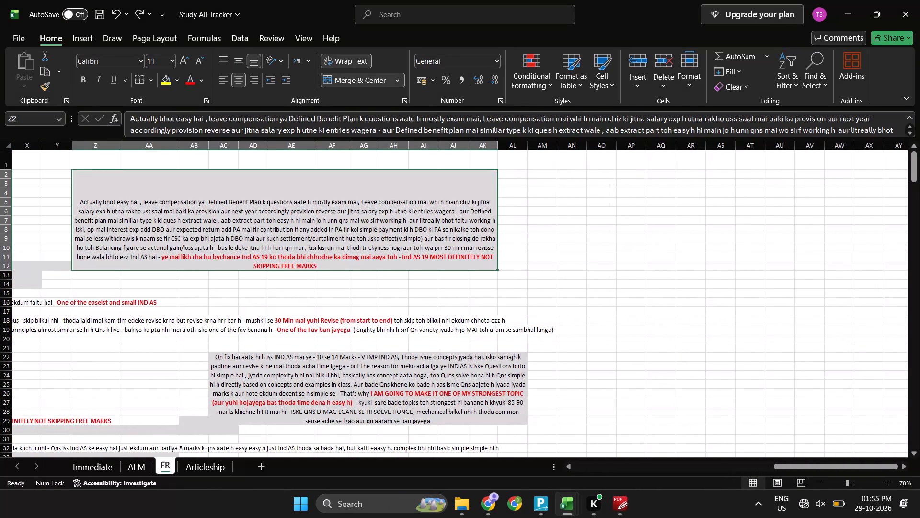
key("Left")
key("Left")
key("Left")
key("Left")
key("Left")
key("Left")
key("Left")
key("Left")
key("Left")
key("Left")
key("Left")
key("Left")
key("Left")
key("Left")
key("Left")
key("Left")
key("Left")
key("Left")
key("Left")
key("Left")
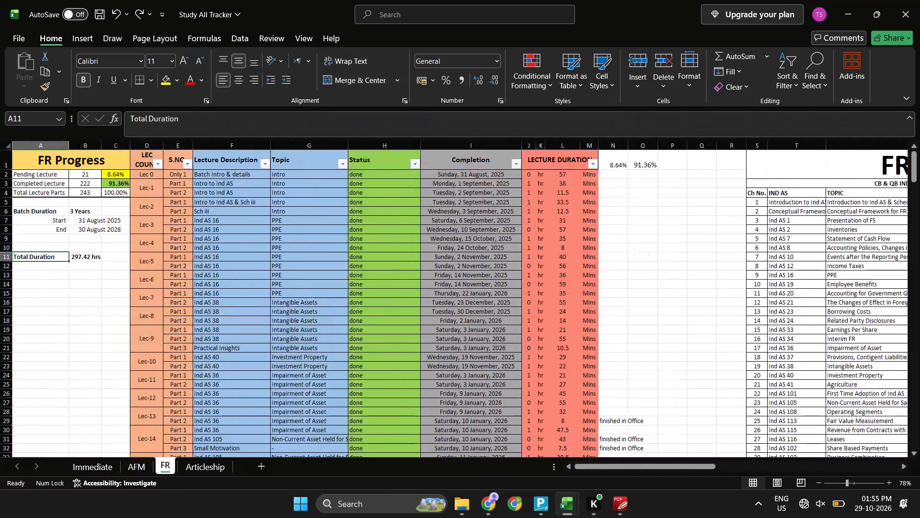
key("Right")
key("Up")
key("Right")
key("Up")
key("Up")
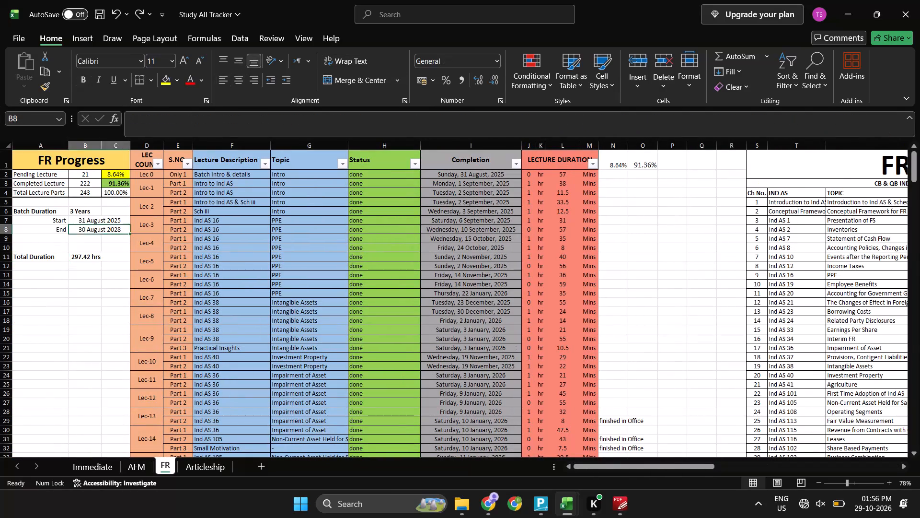
key("Up")
key("Right")
key("Up")
key("Left")
key("Up")
key("Up")
key("Up")
key("Up")
key("Up")
key("Down")
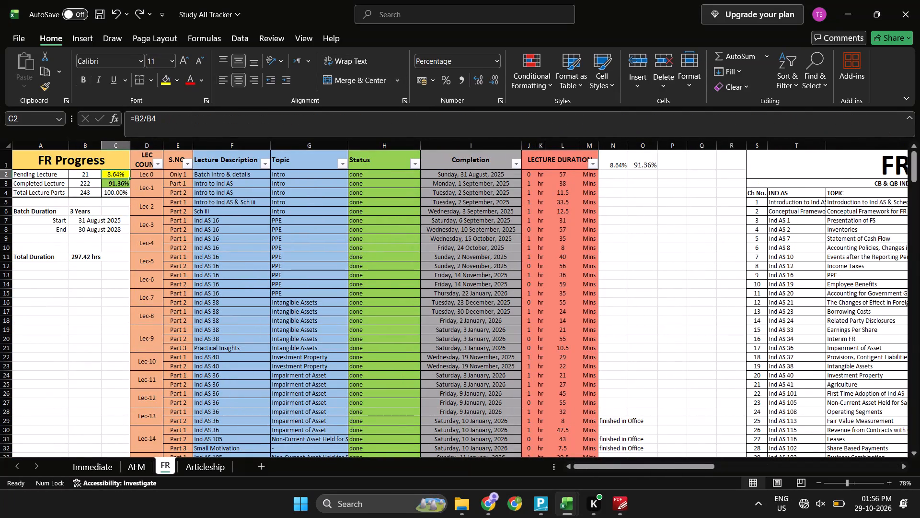
key("Down")
key("Up")
key("Down")
key("Down")
key("Up")
key("Up")
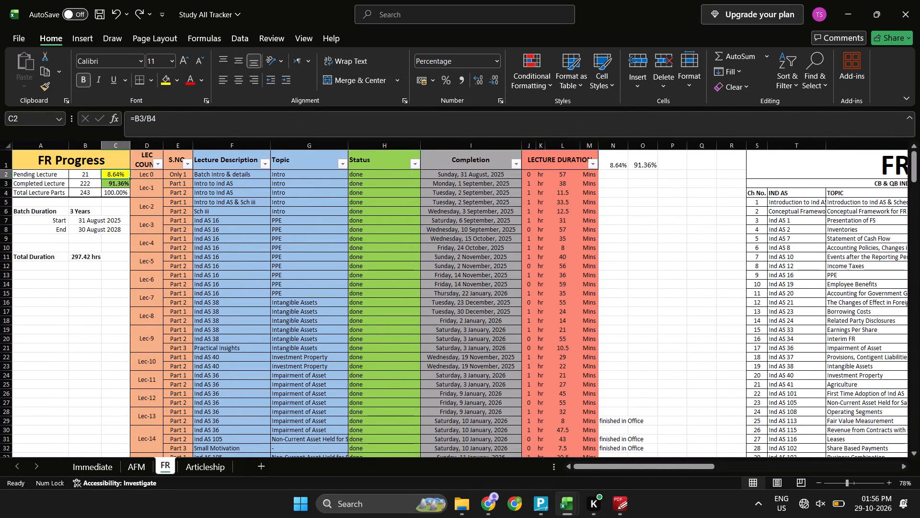
Review the FR lecture list's Topic and Status columns from the first lecture to the last.
key("Right")
key("Right")
key("Right")
key("Right")
key("ctrl+Down")
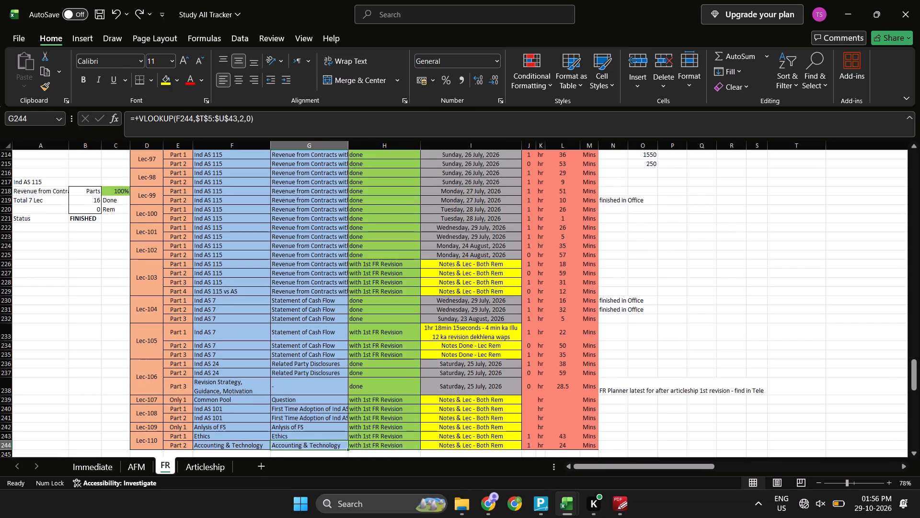
key("Up")
key("ctrl+Up")
key("Down")
key("ctrl+Down")
key("Up")
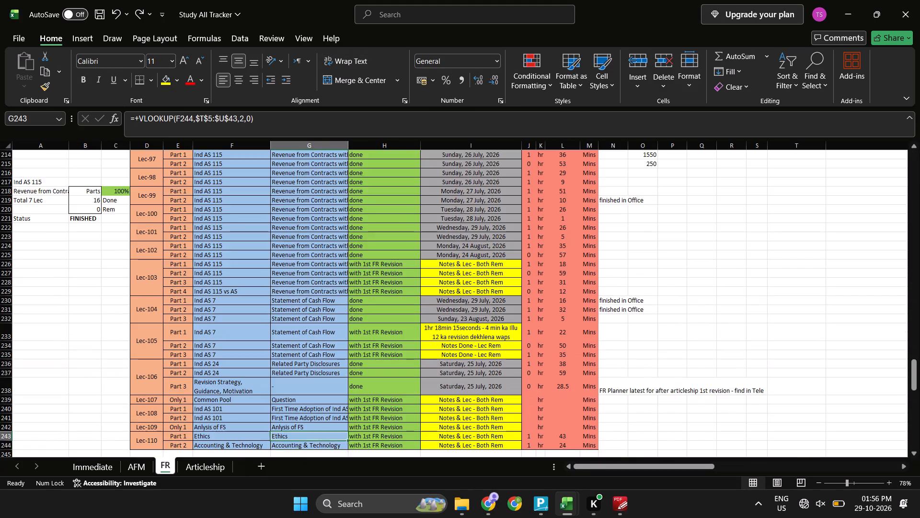
key("ctrl+Up")
key("Down")
key("ctrl+Down")
key("Up")
key("Right")
key("ctrl+Up")
key("Down")
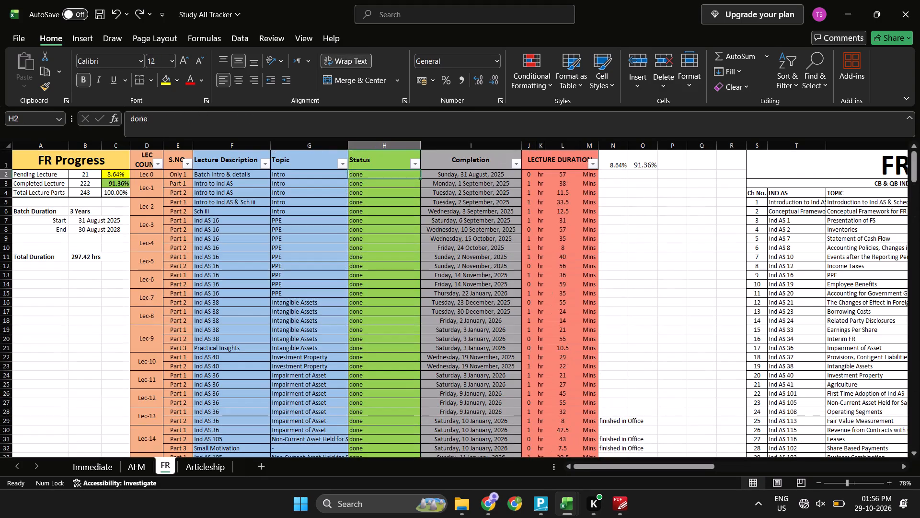
key("Down")
key("ctrl+Down")
key("ctrl+Up")
key("ctrl+Up")
Switch to the AFM sheet.
key("ctrl+Page_Up")
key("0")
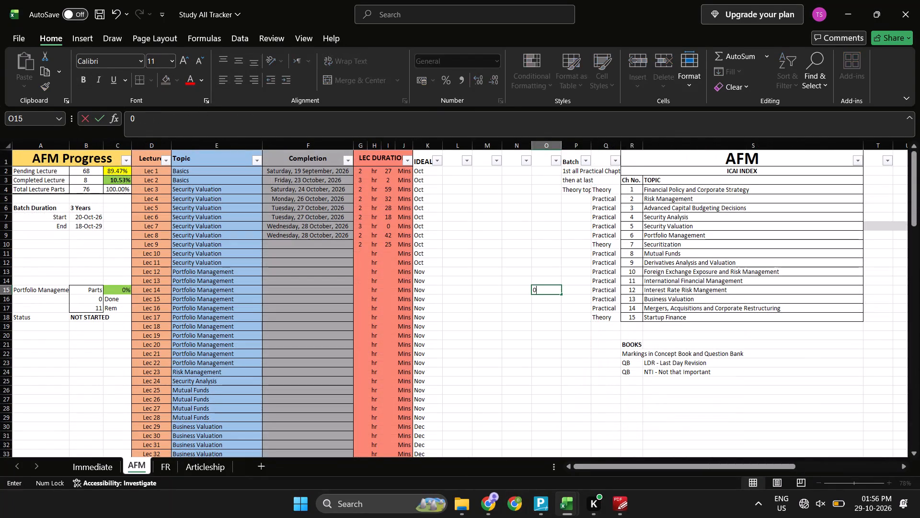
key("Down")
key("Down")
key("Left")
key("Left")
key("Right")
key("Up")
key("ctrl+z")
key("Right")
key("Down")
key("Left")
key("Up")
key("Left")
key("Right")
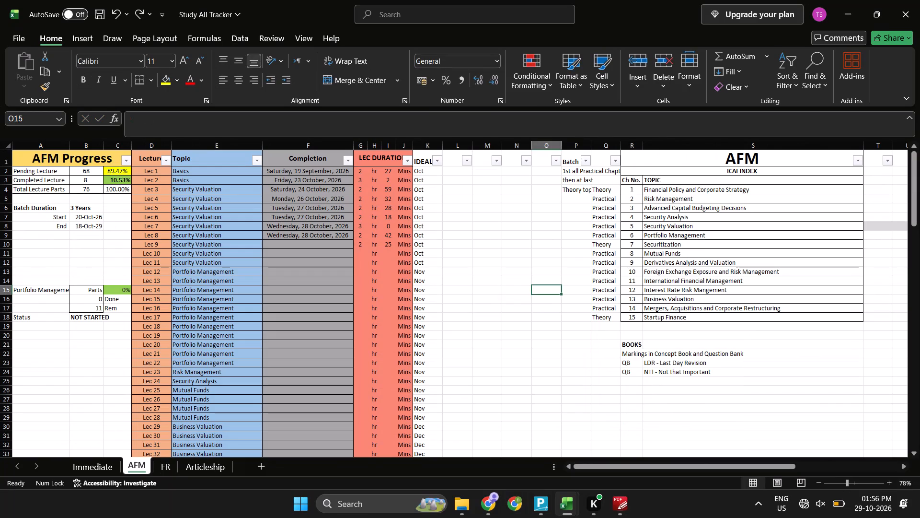
Delete the three empty filter-header columns T, U and V directly after the AFM ICAI index.
key("Right")
key("Right")
key("Right")
key("Right")
key("Right")
key("Right")
key("Right")
key("Right")
key("Right")
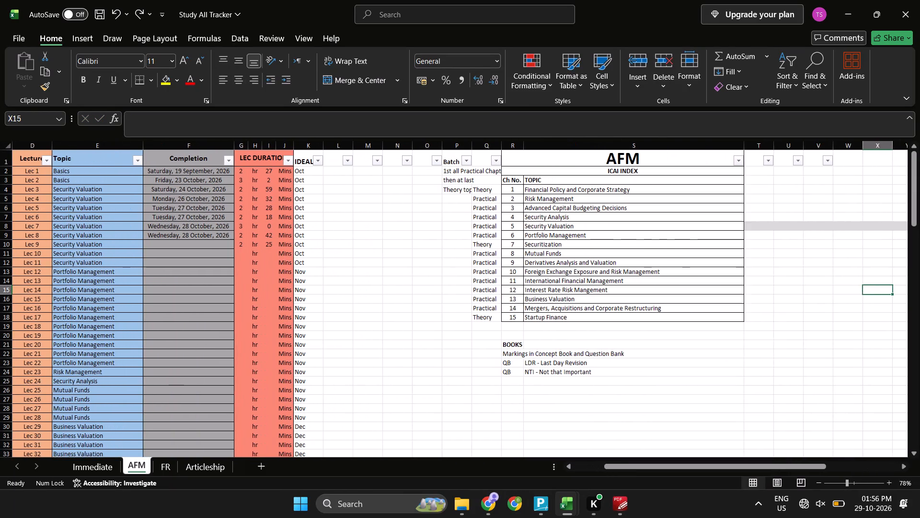
key("Right")
key("Right")
key("Up")
key("Left")
key("Up")
key("Up")
key("Left")
key("Left")
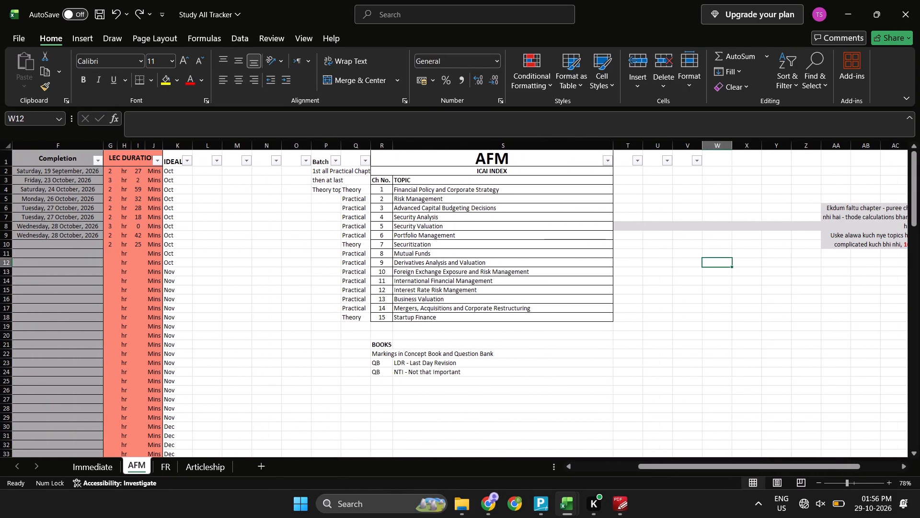
key("Left")
key("Left")
key("Left")
key("ctrl+space")
key("ctrl+minus")
key("ctrl+minus")
key("ctrl+minus")
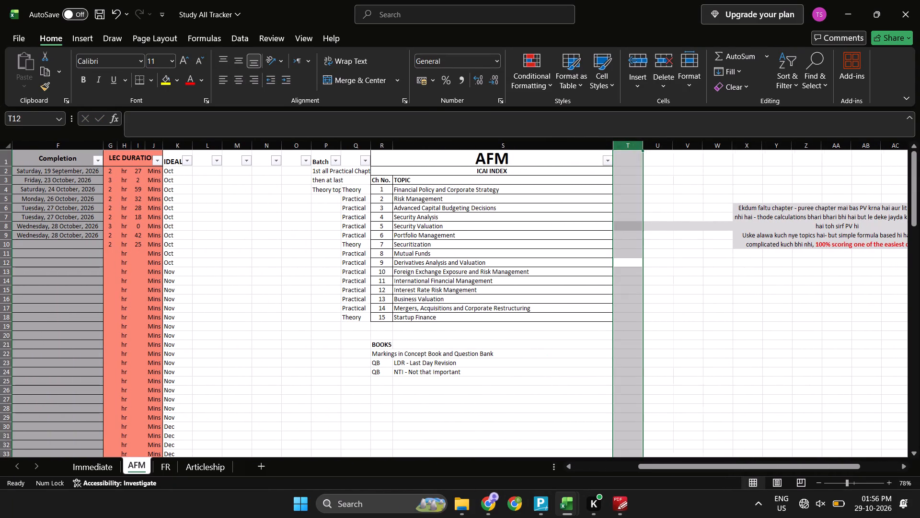
Look over the AFM chapter index and the empty columns on either side of it.
key("Right")
key("Left")
key("Right")
key("Left")
key("Left")
key("ctrl+Left")
key("Right")
key("Right")
key("Right")
key("Right")
key("Right")
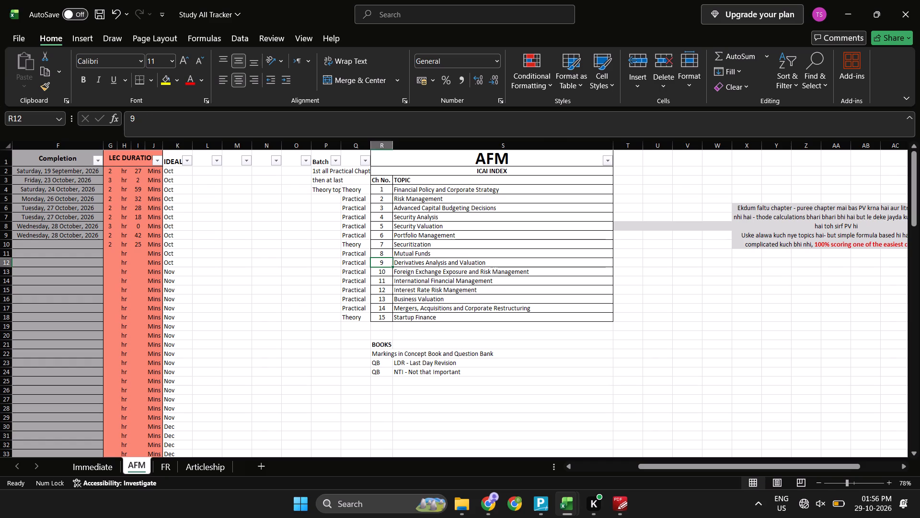
key("Up")
key("Up")
key("Up")
key("Up")
key("Up")
key("Up")
key("Up")
key("Up")
key("Left")
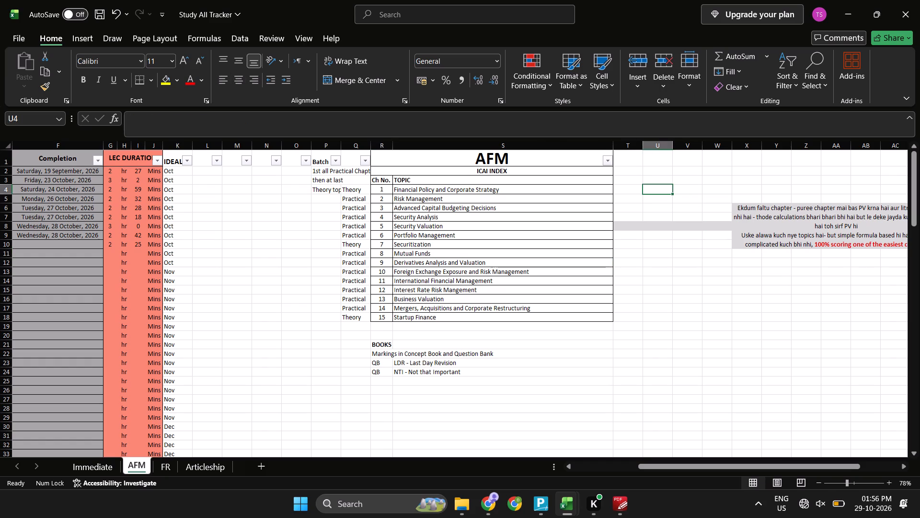
Undo the deletion of columns T, U and V after the AFM chapter index.
key("ctrl+z")
key("ctrl+z")
key("ctrl+z")
Check the filter values of the Theory/Practical column beside the AFM chapter index.
key("Up")
key("Left")
key("Right")
key("Up")
key("Left")
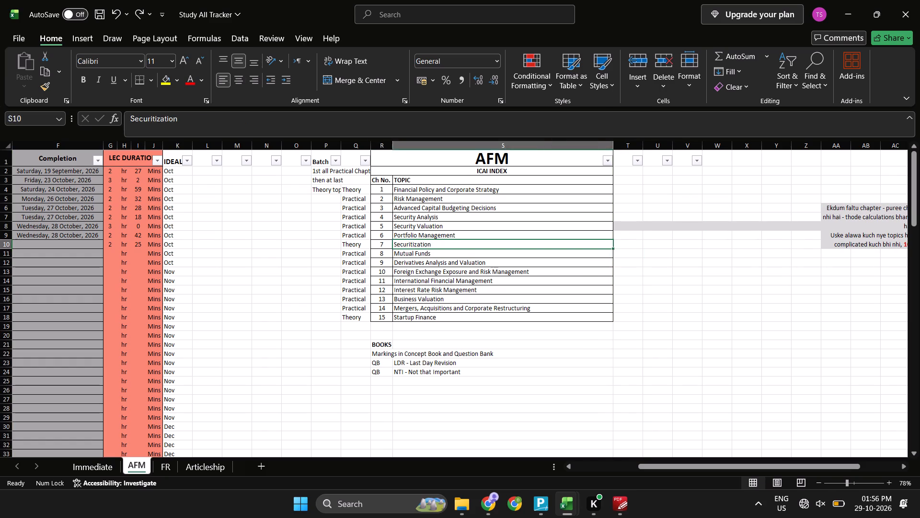
key("Left")
key("Up")
key("Left")
key("Up")
key("Up")
key("Up")
key("Up")
key("Up")
key("ctrl+Up")
key("alt+Down")
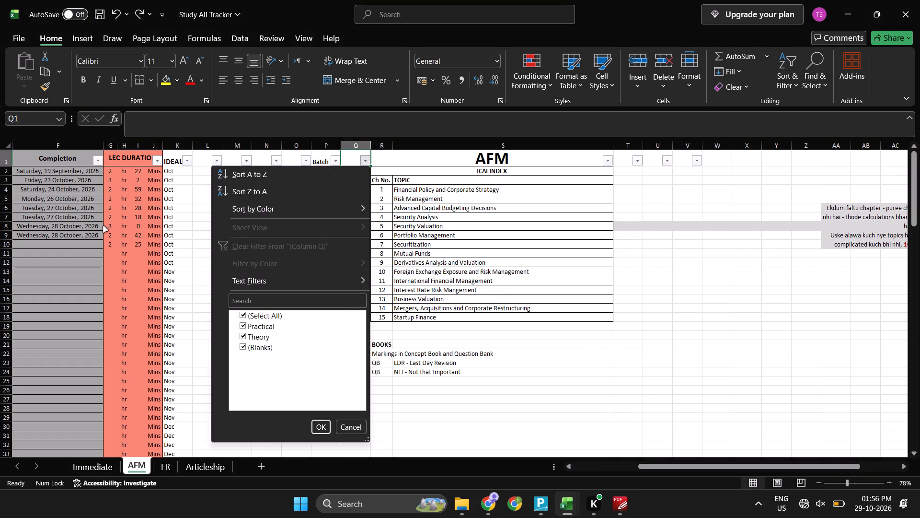
key("Escape")
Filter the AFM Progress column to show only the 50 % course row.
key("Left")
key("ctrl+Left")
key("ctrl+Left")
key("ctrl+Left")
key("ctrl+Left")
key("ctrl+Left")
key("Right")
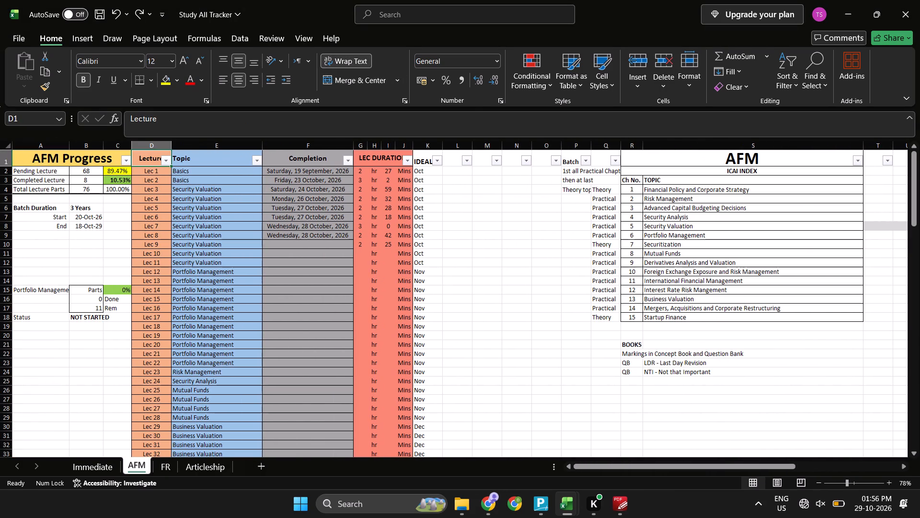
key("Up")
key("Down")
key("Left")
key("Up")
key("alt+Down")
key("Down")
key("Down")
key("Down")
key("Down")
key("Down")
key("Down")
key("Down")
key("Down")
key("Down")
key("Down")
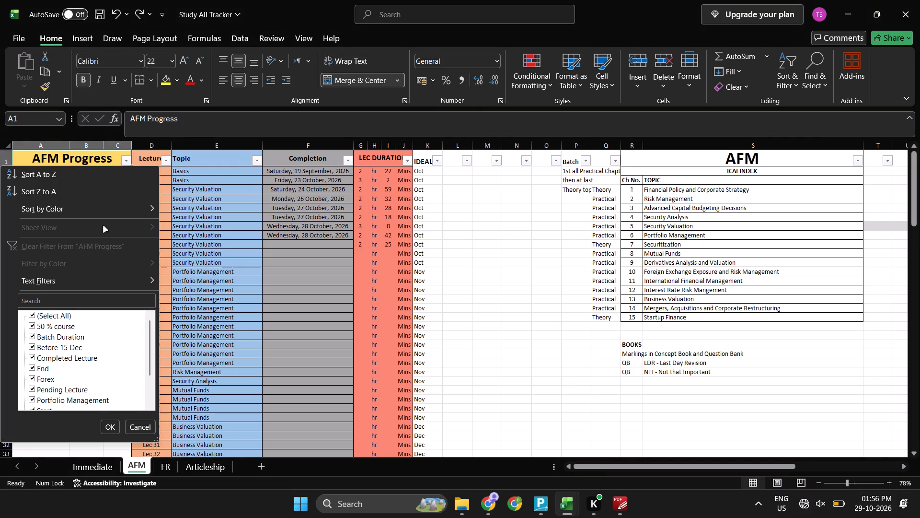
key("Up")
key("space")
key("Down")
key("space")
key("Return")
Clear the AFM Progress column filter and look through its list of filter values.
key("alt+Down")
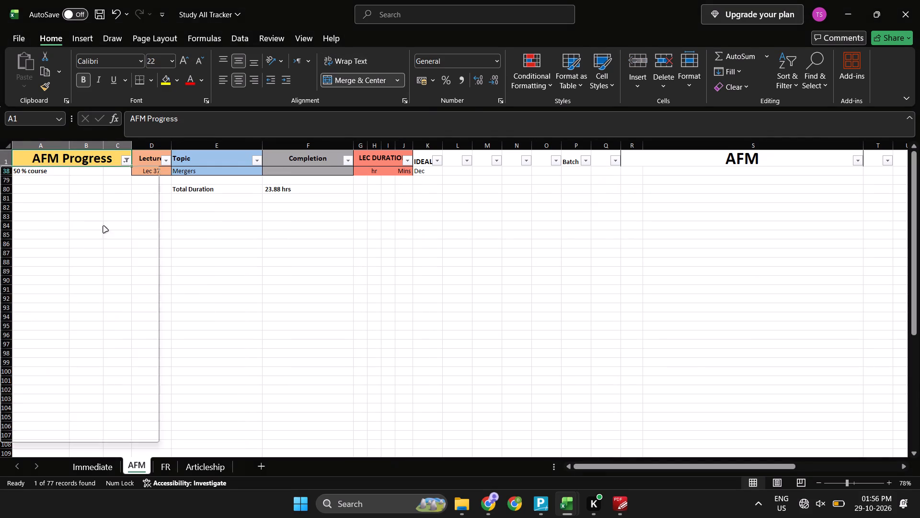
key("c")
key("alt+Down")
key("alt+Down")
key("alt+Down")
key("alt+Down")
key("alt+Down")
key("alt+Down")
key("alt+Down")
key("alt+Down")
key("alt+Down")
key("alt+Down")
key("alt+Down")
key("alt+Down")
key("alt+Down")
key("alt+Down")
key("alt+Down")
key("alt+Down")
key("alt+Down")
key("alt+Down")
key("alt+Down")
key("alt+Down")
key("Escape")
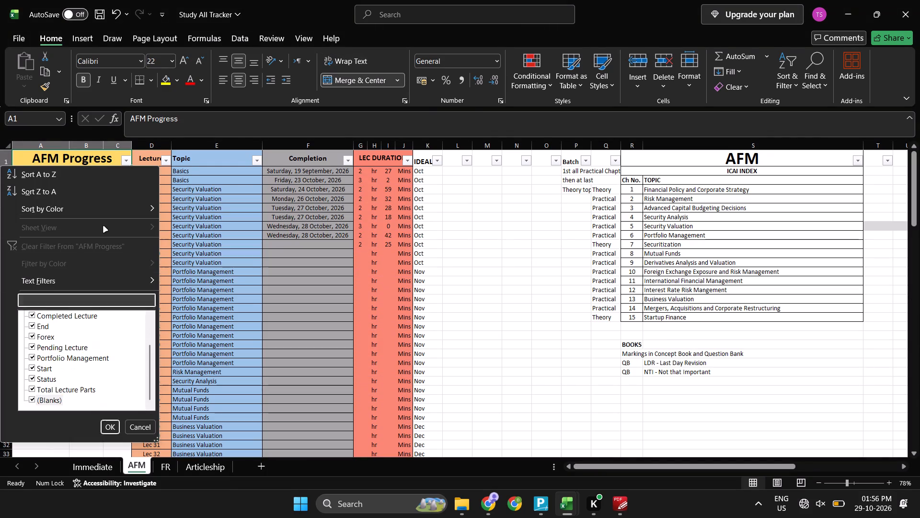
Centre the Total Duration value in cell F80 below the AFM lecture list.
key("Right")
key("Down")
key("Right")
key("Down")
key("Down")
key("ctrl+Down")
key("Down")
key("Right")
key("Down")
key("Down")
key("Down")
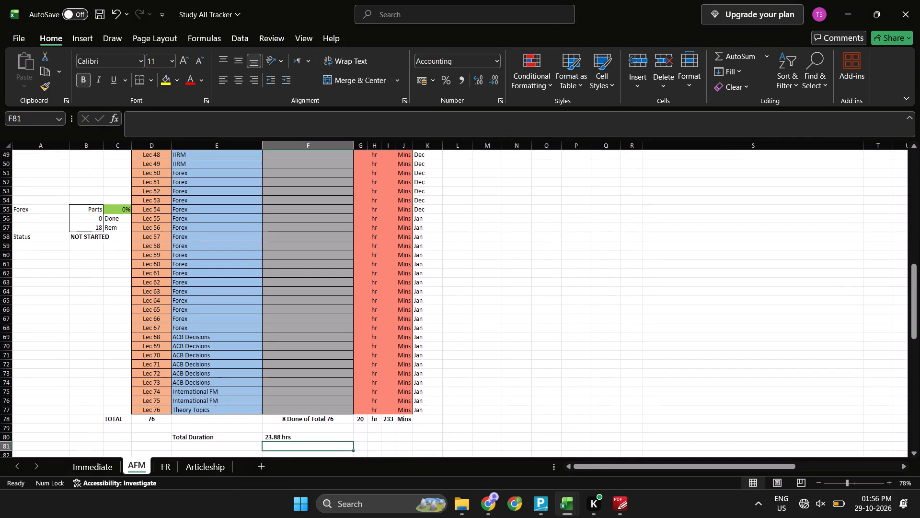
key("Up")
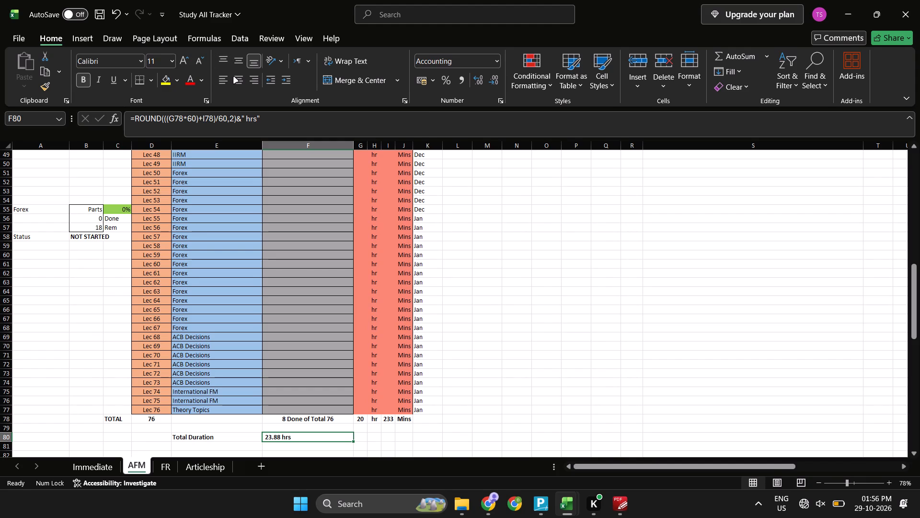
left_click(234, 77)
Right-align the FR and AFM values in the Actual duration column of the Articleship sheet.
key("ctrl+Page_Down")
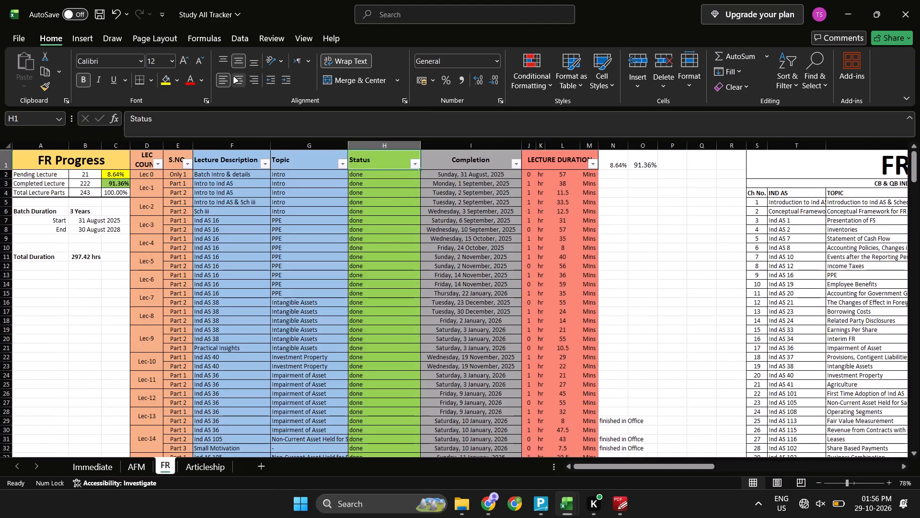
key("ctrl+Page_Down")
scroll(468, 302, "left", 2)
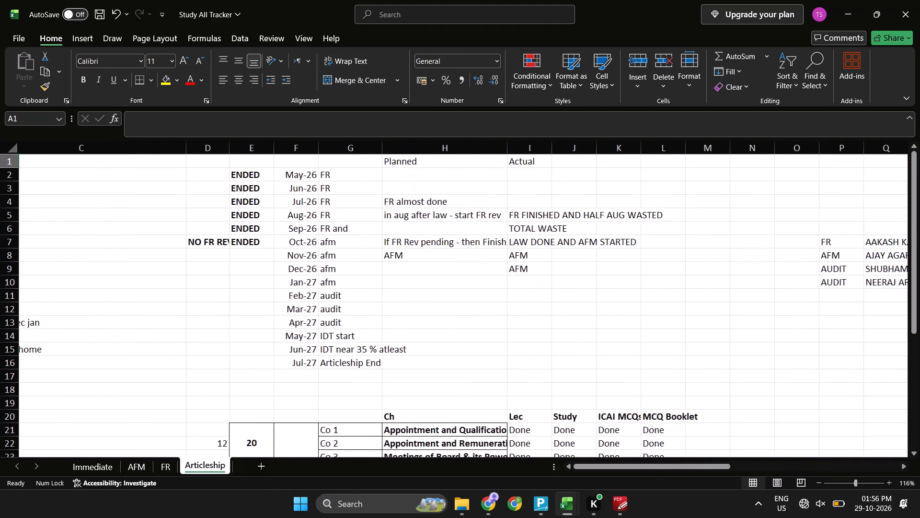
scroll(468, 302, "left", 4)
left_click(760, 260)
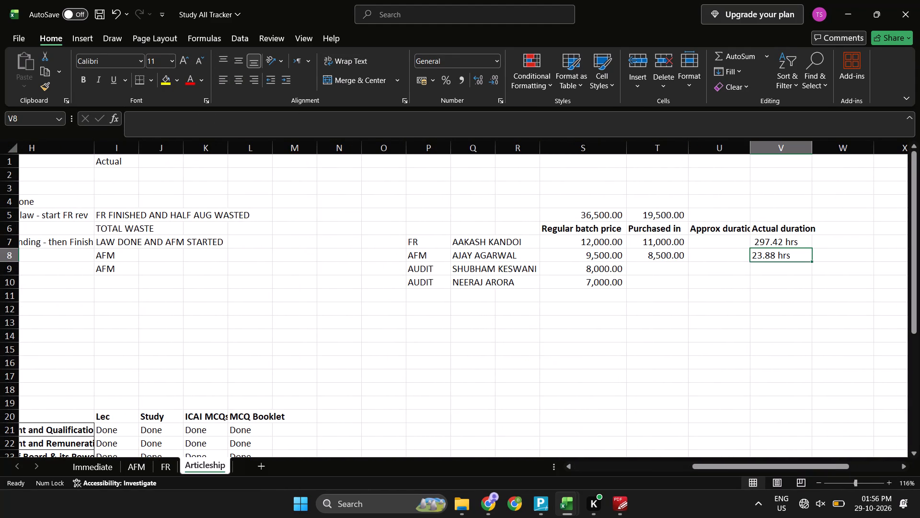
key("Up")
key("Down")
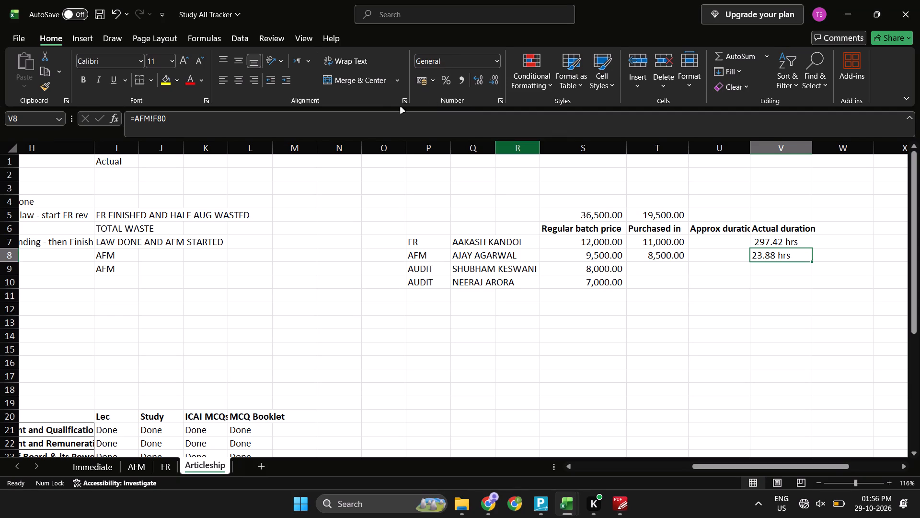
left_click(254, 77)
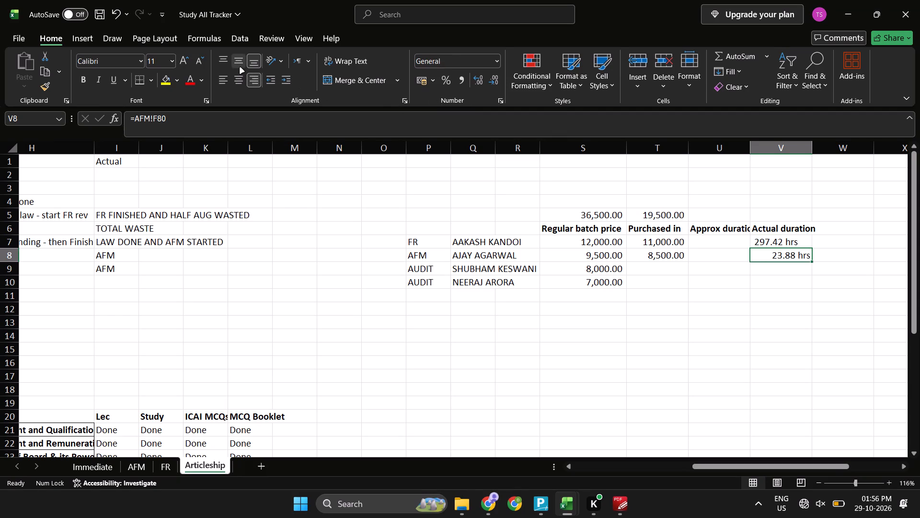
key("Up")
left_click(256, 80)
key("Down")
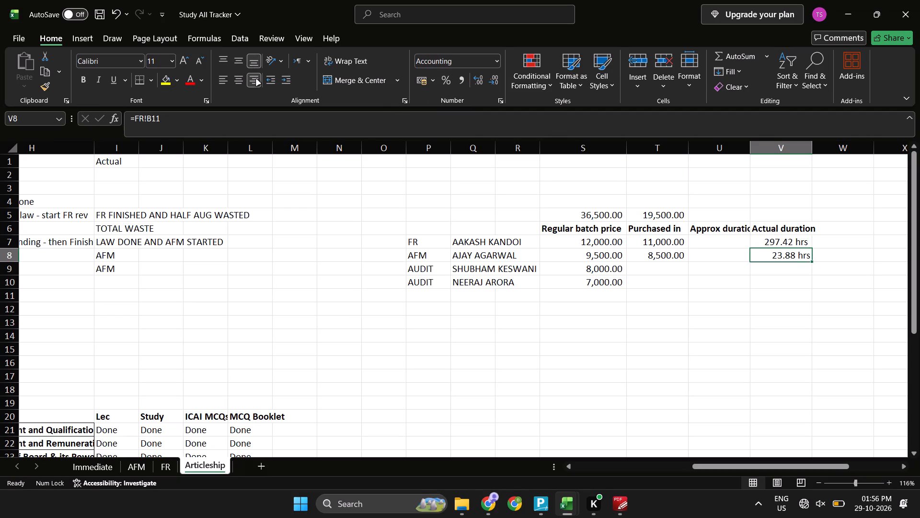
key("Down")
key("Up")
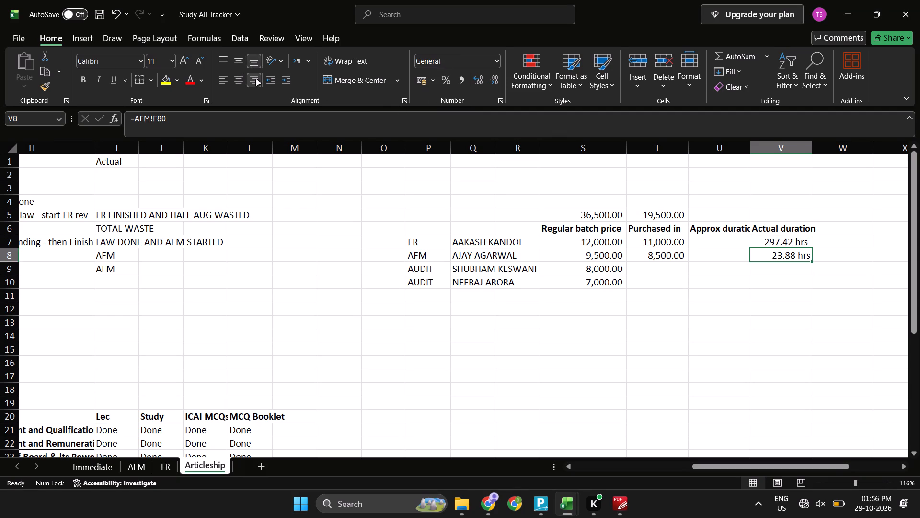
On the AFM sheet, enter 3 hours as the duration of Lec 10 and fill it down through Lec 76.
key("ctrl+Page_Up")
key("ctrl+Page_Up")
key("Right")
key("Up")
key("Up")
key("Up")
key("ctrl+Up")
key("Down")
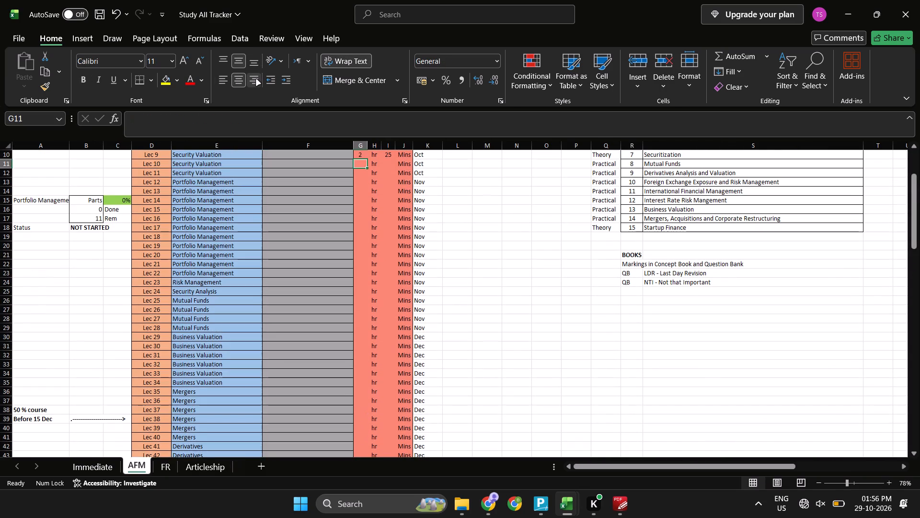
key("Up")
key("Right")
key("Left")
key("Down")
key("3")
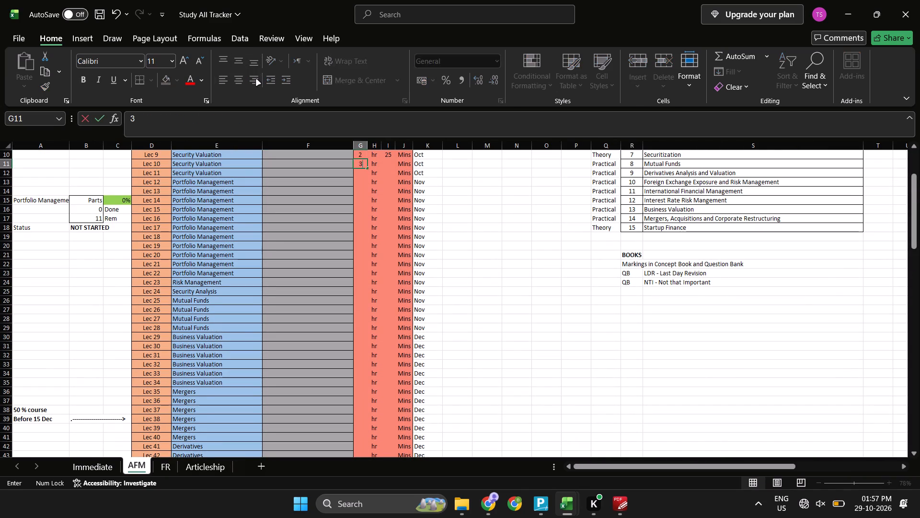
key("Return")
key("Right")
key("Up")
key("ctrl+Down")
key("Left")
key("Up")
key("ctrl+shift+Up")
key("ctrl+d")
key("Down")
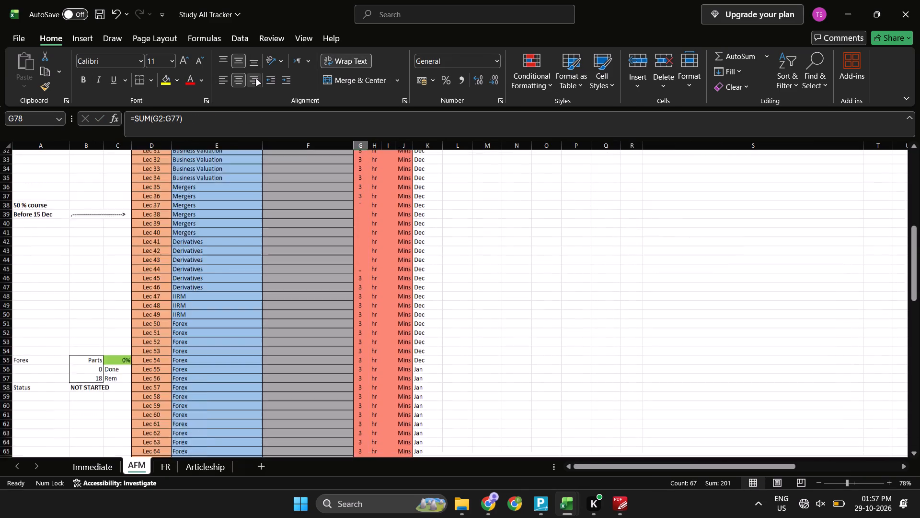
Check the AFM Actual duration on the Articleship sheet, examining its alignment against the FR value up close.
key("ctrl+Page_Down")
key("ctrl+Page_Down")
key("Right")
key("Up")
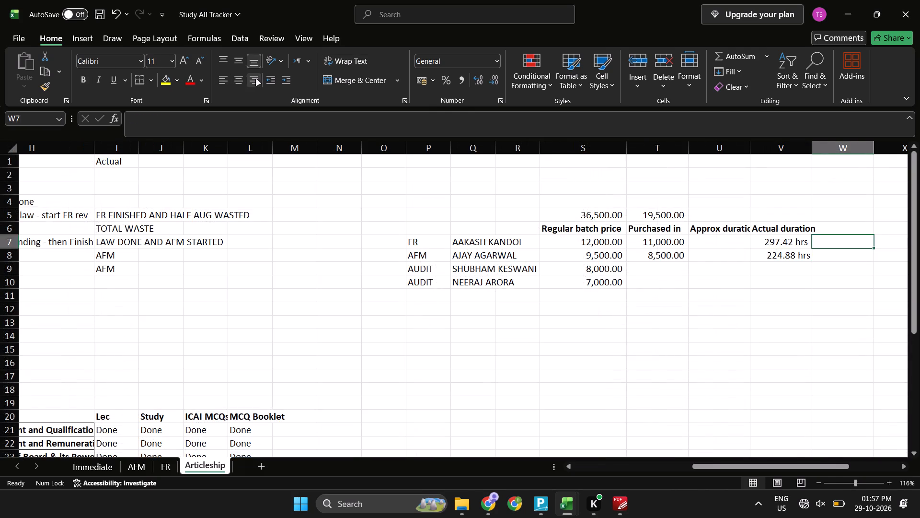
key("Down")
key("Left")
key("Right")
key("Left")
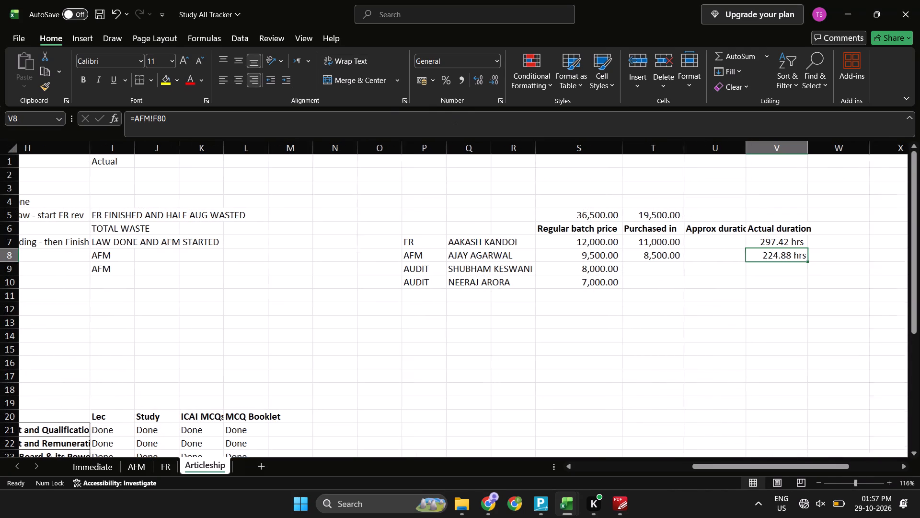
scroll(538, 178, "left", 3)
scroll(572, 313, "left", 1)
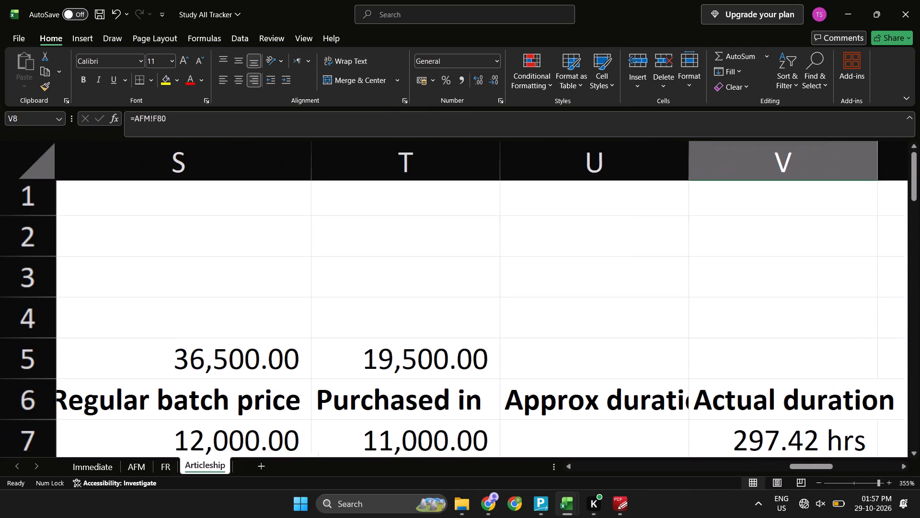
scroll(572, 313, "left", 2)
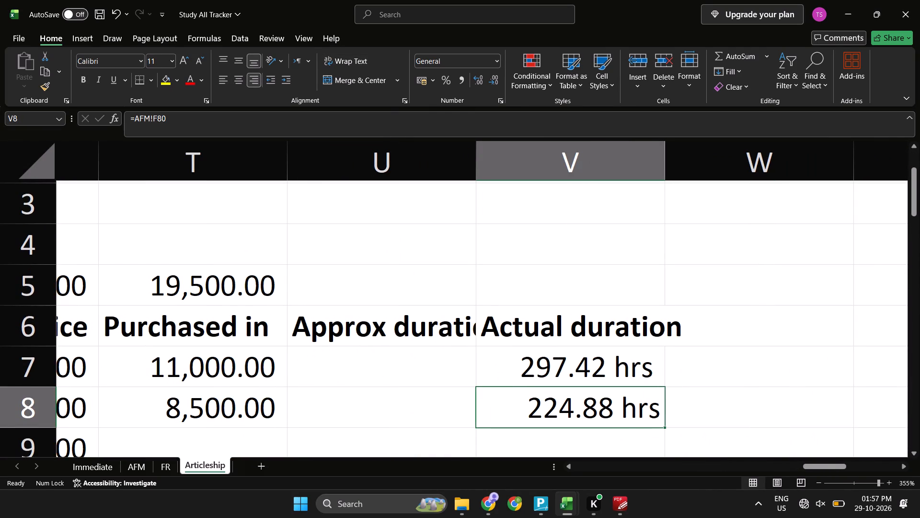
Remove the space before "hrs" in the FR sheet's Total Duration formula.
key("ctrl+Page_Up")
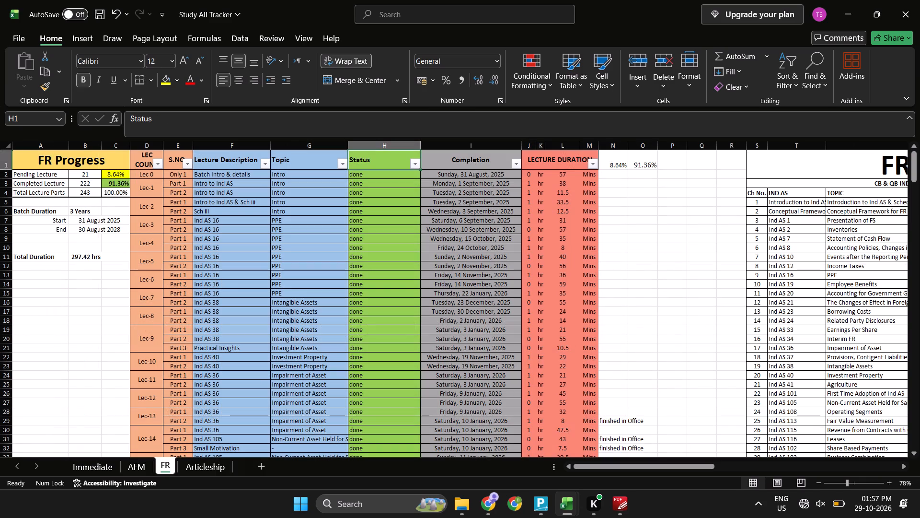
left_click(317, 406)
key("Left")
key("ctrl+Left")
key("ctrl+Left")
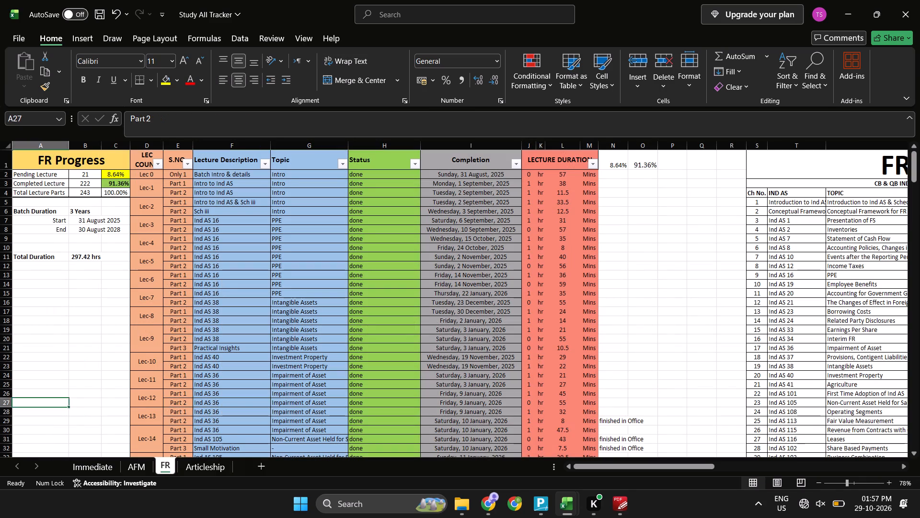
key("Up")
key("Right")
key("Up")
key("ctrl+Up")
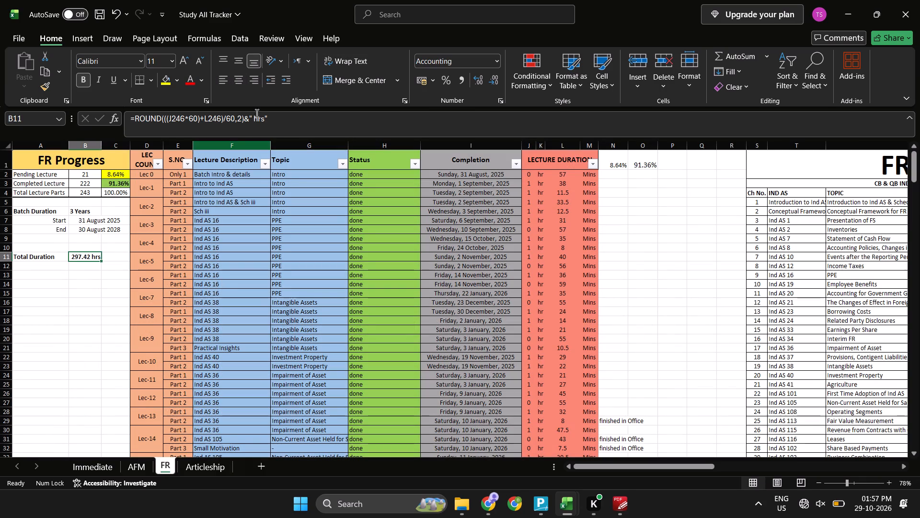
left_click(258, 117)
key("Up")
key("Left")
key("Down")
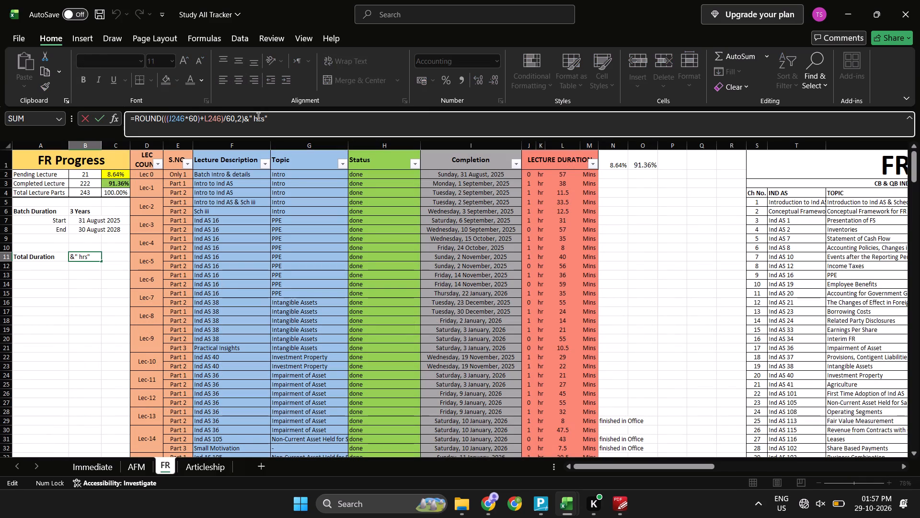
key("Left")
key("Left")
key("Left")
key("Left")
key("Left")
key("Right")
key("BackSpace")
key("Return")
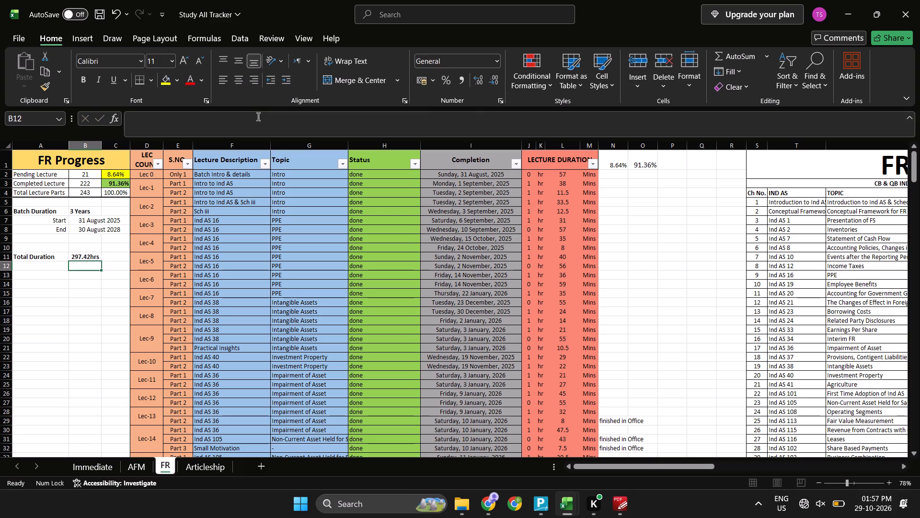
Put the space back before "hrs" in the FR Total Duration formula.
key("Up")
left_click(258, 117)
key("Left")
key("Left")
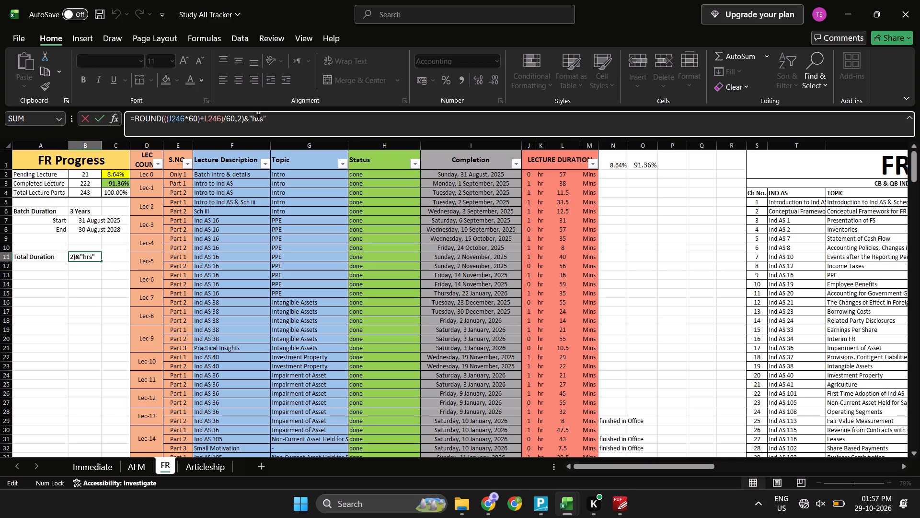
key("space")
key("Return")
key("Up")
Return to the Articleship sheet and compare the FR and AFM Actual duration cells.
key("ctrl+Page_Down")
key("Up")
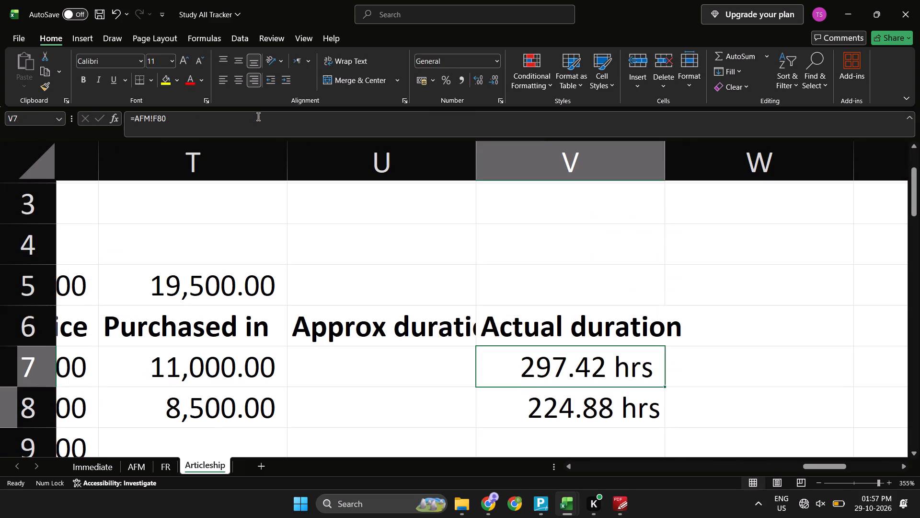
key("Down")
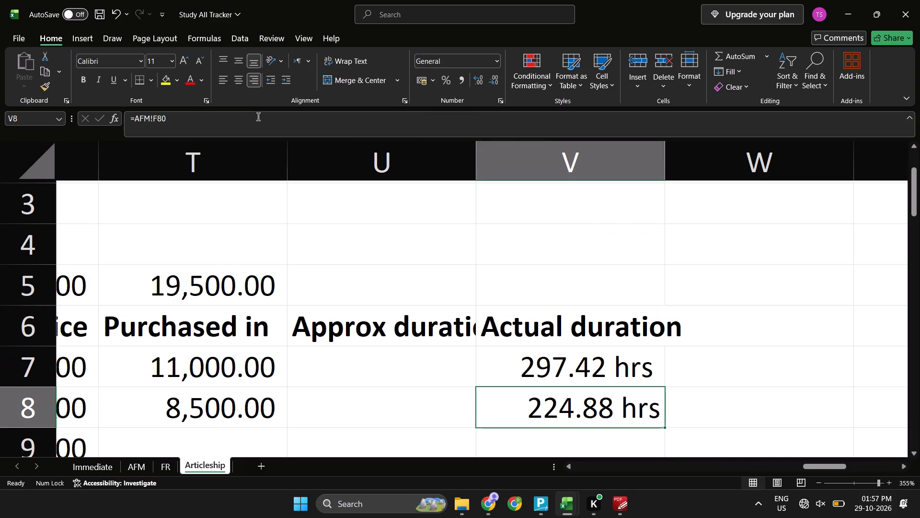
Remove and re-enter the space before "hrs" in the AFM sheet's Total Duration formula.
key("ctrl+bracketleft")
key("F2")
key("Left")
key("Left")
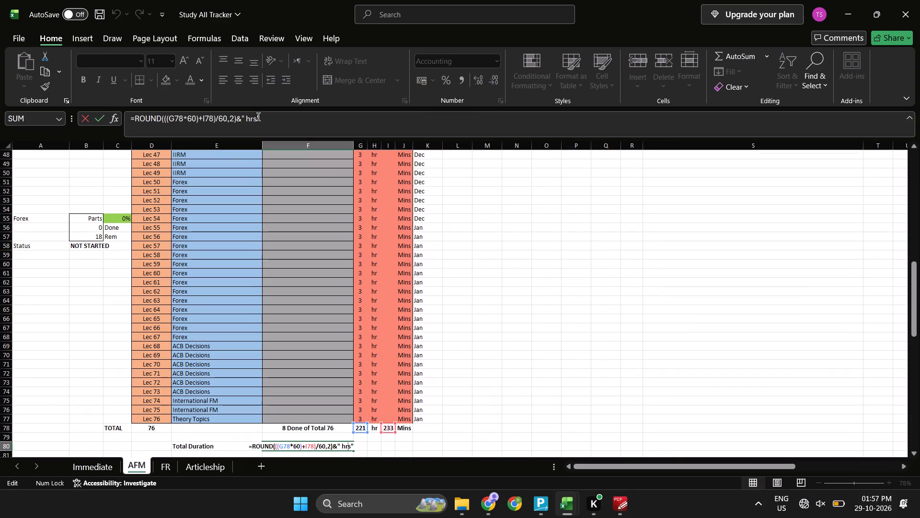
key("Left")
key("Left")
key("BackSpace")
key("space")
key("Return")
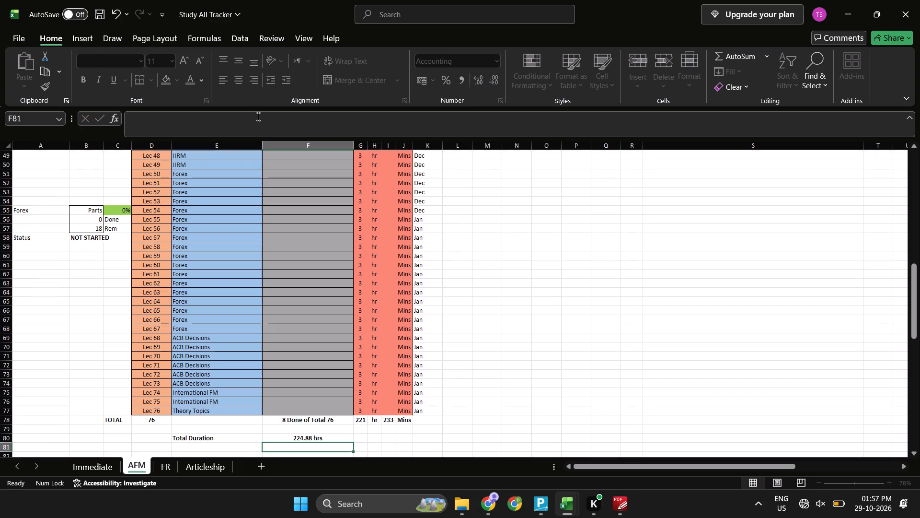
Centre-align the FR and AFM Actual duration cells on the Articleship sheet.
key("Up")
key("ctrl+Page_Up")
key("ctrl+Page_Down")
key("ctrl+Page_Down")
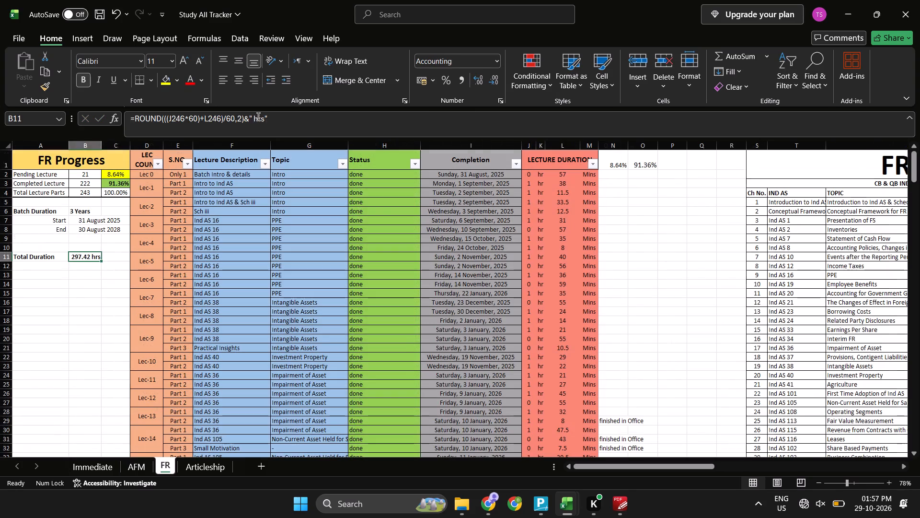
key("Right")
key("ctrl+Page_Down")
key("Up")
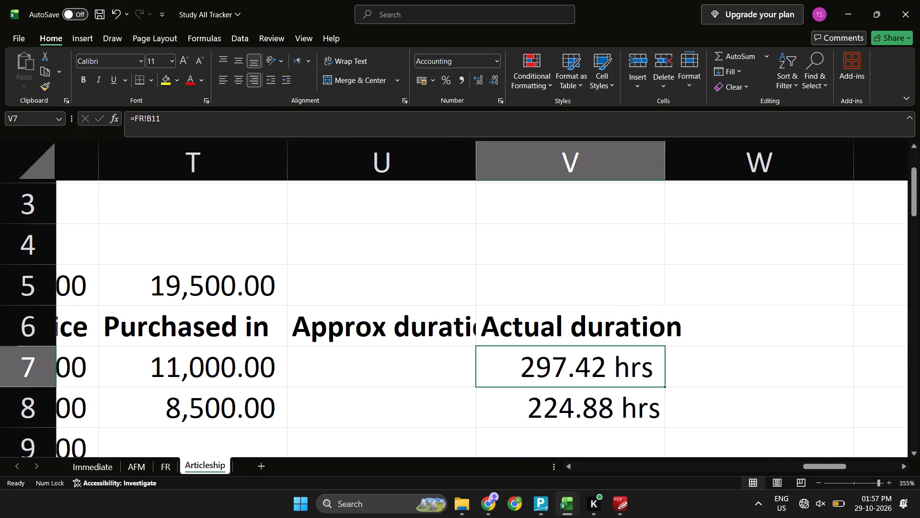
key("ctrl+shift+Down")
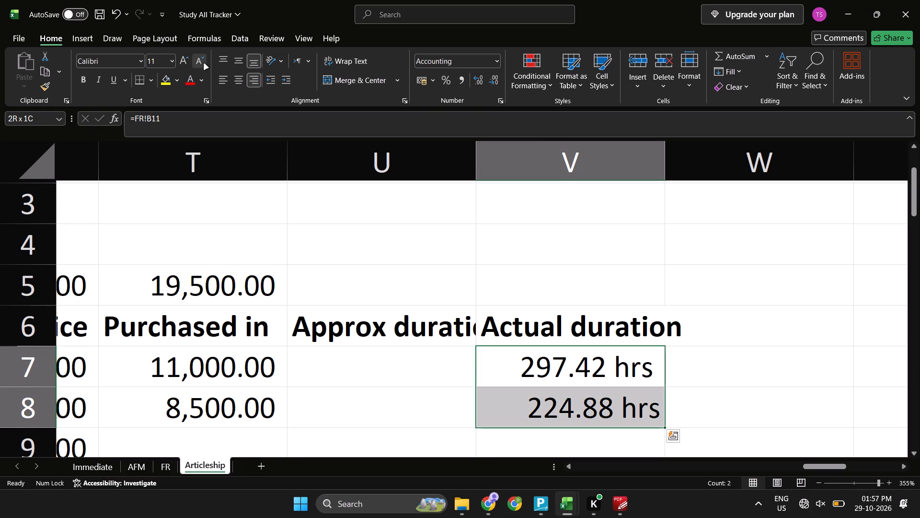
left_click(238, 80)
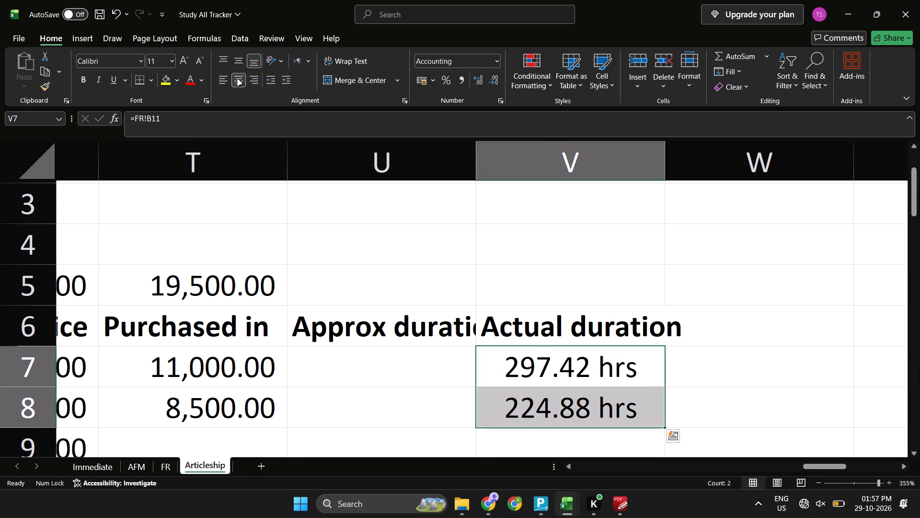
left_click(304, 293)
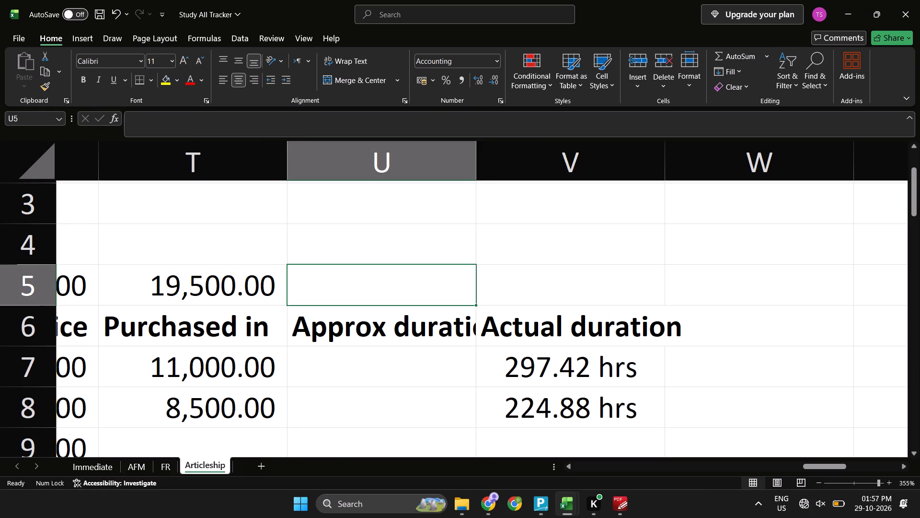
Look over the Approx and Actual duration columns beside the batch prices on the Articleship sheet.
scroll(304, 293, "right", 1)
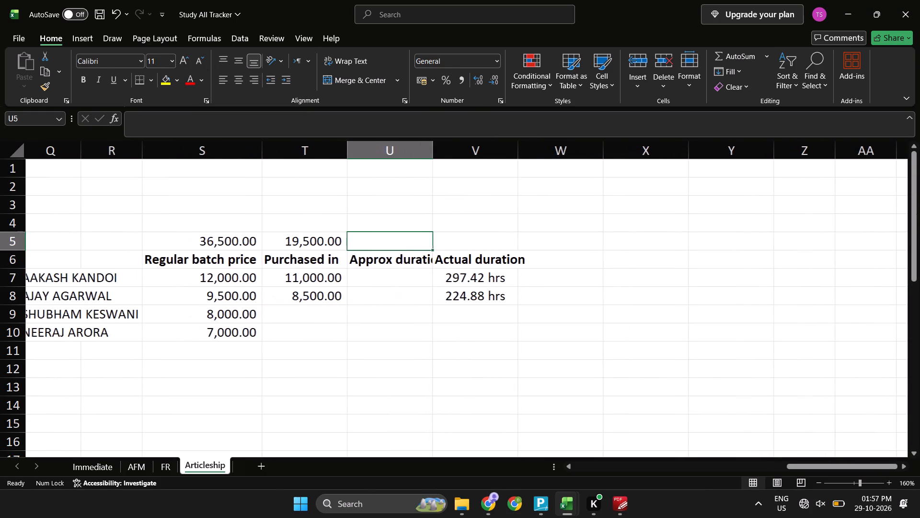
key("Down")
key("Right")
key("Down")
key("Down")
key("Down")
key("Right")
key("Up")
key("Left")
key("Right")
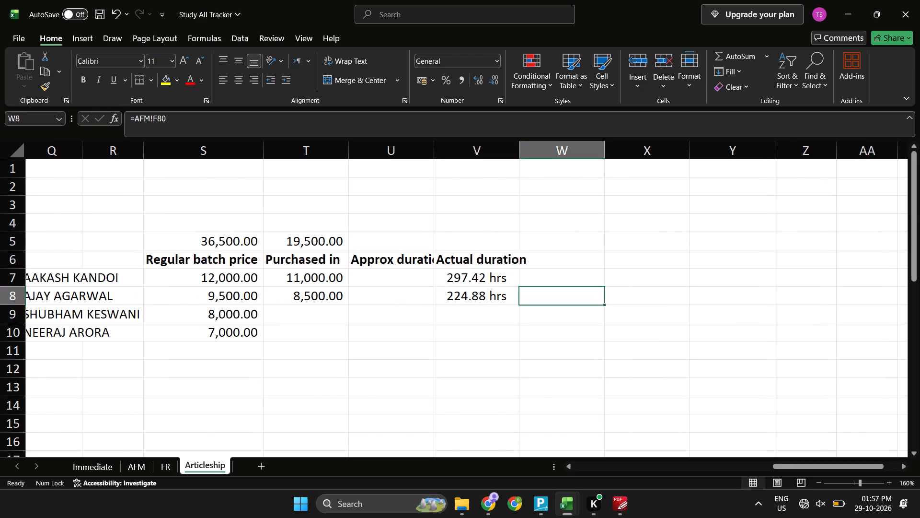
key("Up")
key("Left")
key("Left")
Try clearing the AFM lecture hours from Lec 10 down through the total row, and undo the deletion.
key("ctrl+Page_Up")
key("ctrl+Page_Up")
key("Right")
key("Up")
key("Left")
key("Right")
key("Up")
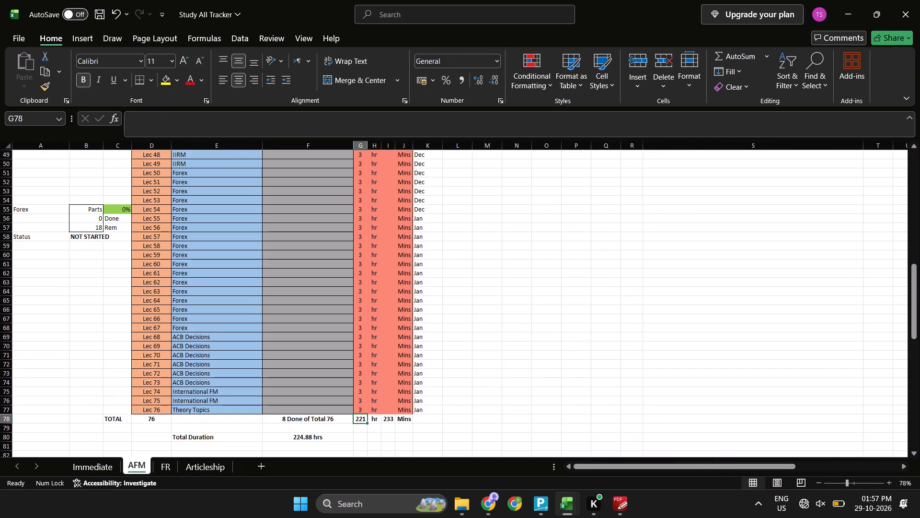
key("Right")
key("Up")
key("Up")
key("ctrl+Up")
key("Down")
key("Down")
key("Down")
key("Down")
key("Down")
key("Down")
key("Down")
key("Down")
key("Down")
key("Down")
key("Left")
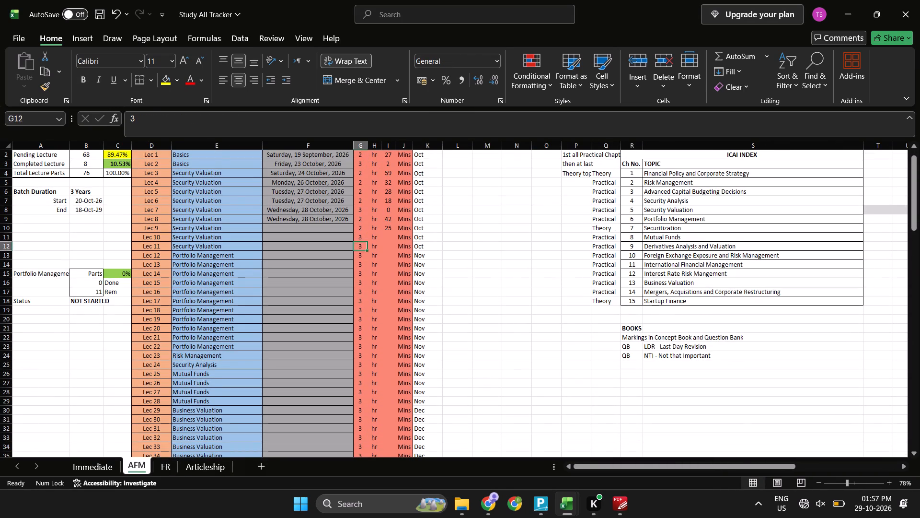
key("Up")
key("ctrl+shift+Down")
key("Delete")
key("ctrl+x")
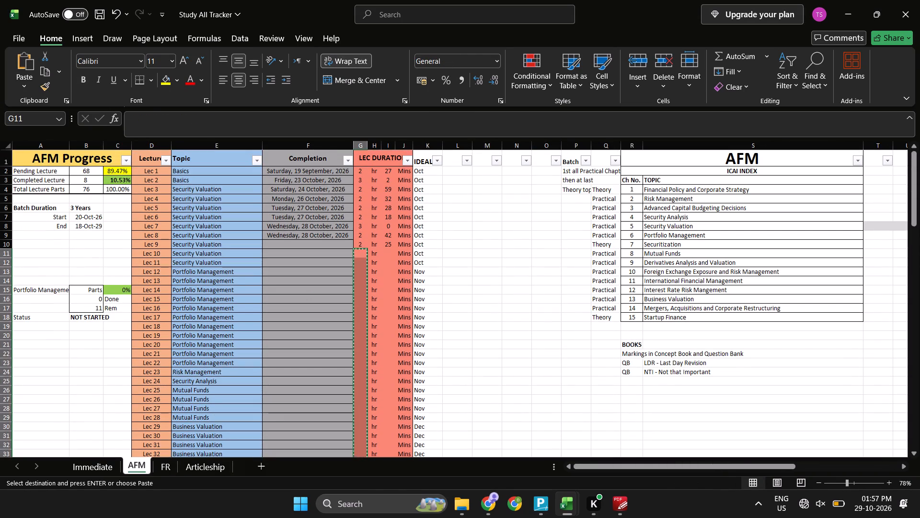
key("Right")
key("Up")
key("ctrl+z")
Clear the estimated hours for Lec 10 through Lec 76 on the AFM sheet, leaving out the total cell.
key("Up")
key("ctrl+shift+Down")
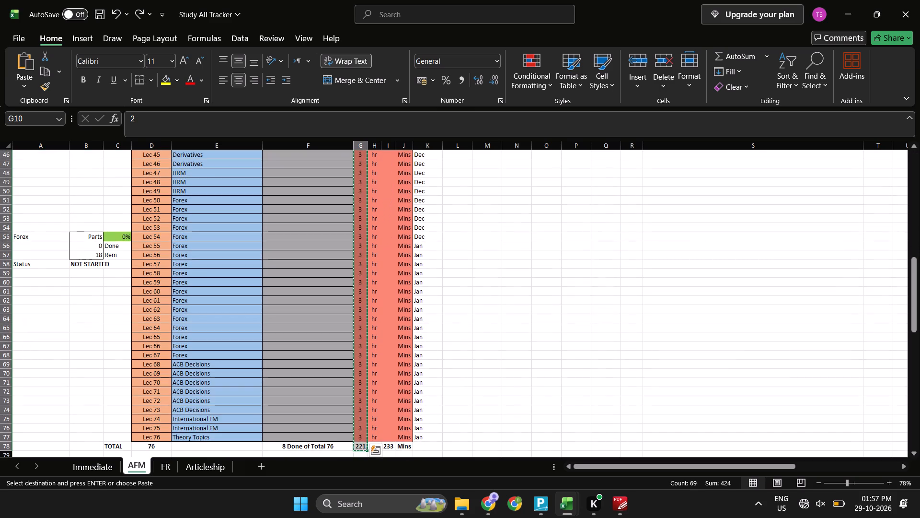
key("Down")
key("ctrl+shift+Down")
key("shift+Up")
key("Delete")
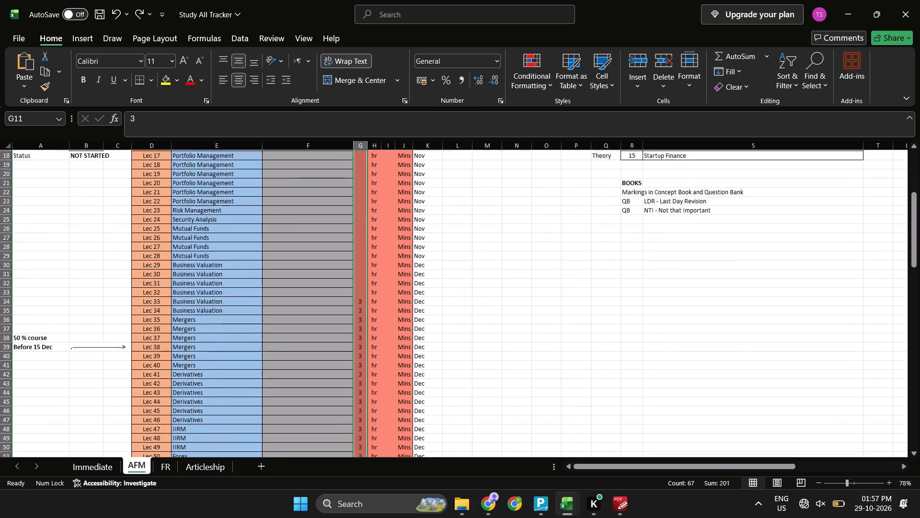
Examine the AFM sheet's total row, its lectures-done formula and the Total Duration below the lecture list.
key("Right")
key("Down")
key("ctrl+Down")
key("Down")
key("Down")
key("Down")
key("Down")
key("Down")
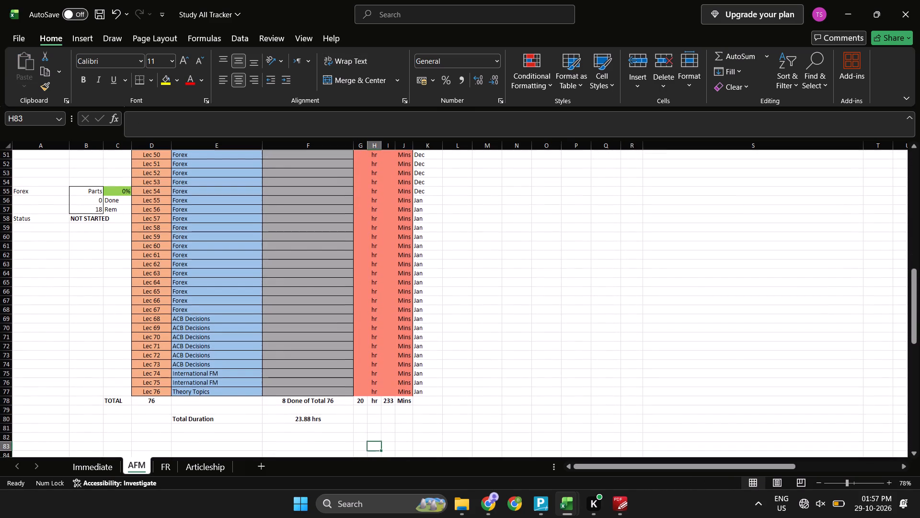
key("Up")
key("Up")
key("Up")
key("Up")
key("Up")
key("Up")
key("Up")
key("Up")
key("Up")
key("Up")
key("Up")
key("Up")
key("Left")
key("Up")
key("Left")
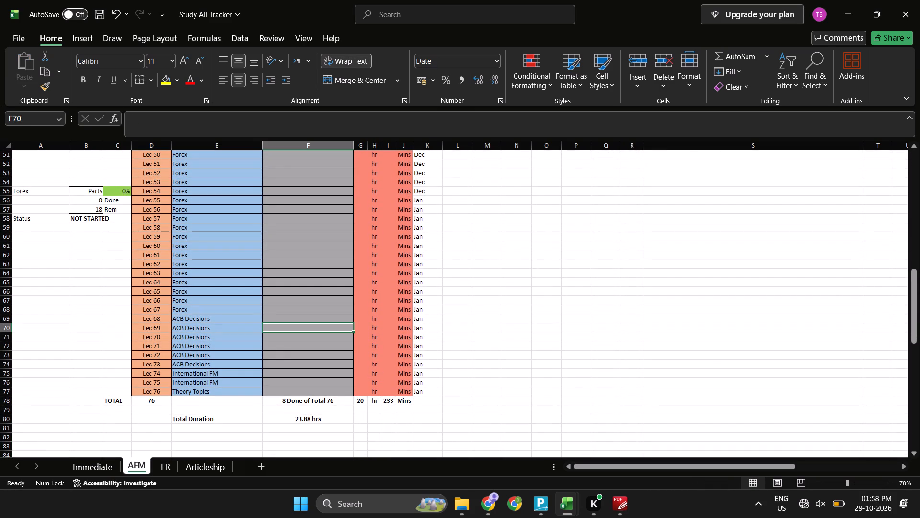
key("Down")
key("ctrl+Down")
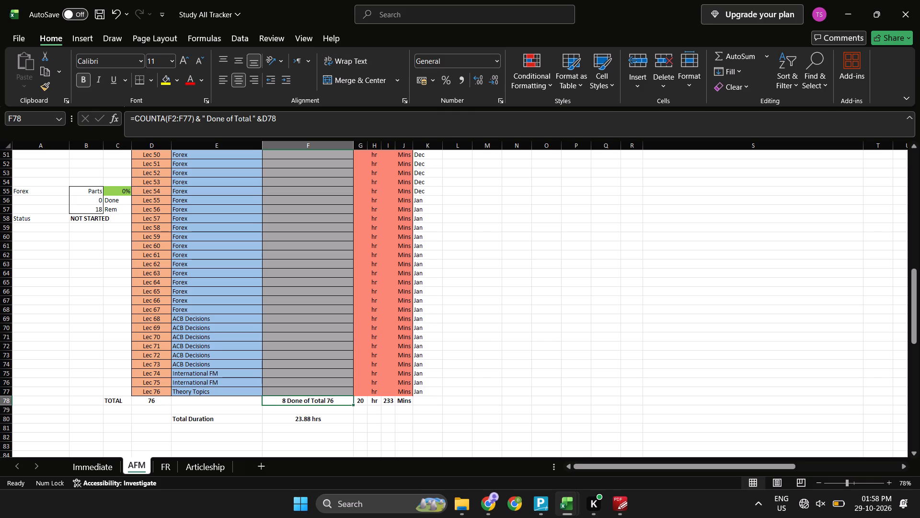
key("Up")
key("ctrl+Up")
Examine the AFM Progress block's formulas for pending, completed and total lectures and their percentages.
key("Left")
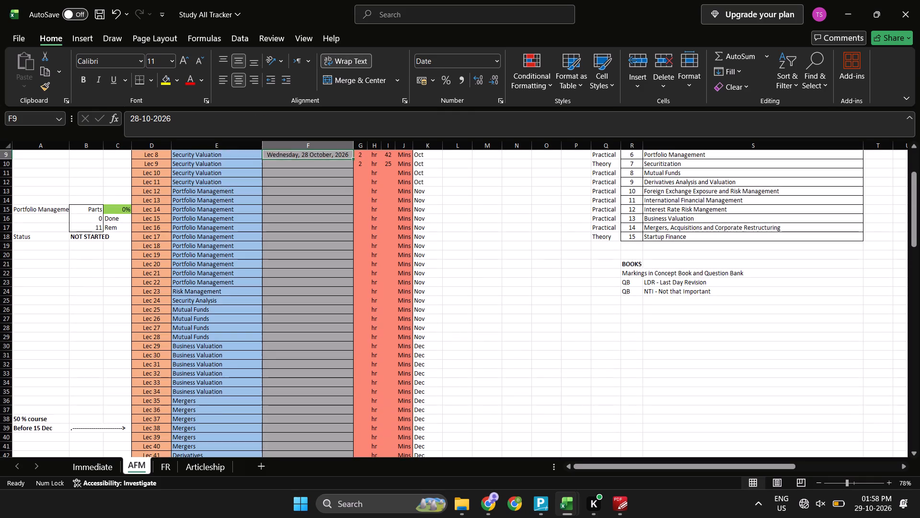
key("Up")
key("Left")
key("ctrl+Left")
key("ctrl+Up")
key("ctrl+Up")
key("ctrl+Up")
key("ctrl+Up")
key("ctrl+Up")
key("ctrl+Up")
key("ctrl+Up")
key("ctrl+Up")
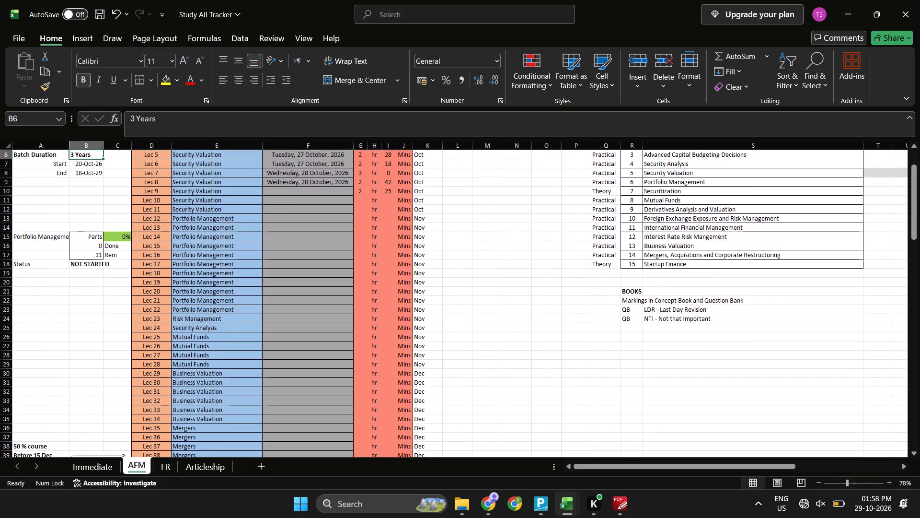
key("Down")
key("Right")
key("Down")
key("Down")
key("Down")
key("Down")
key("Right")
key("Up")
key("Up")
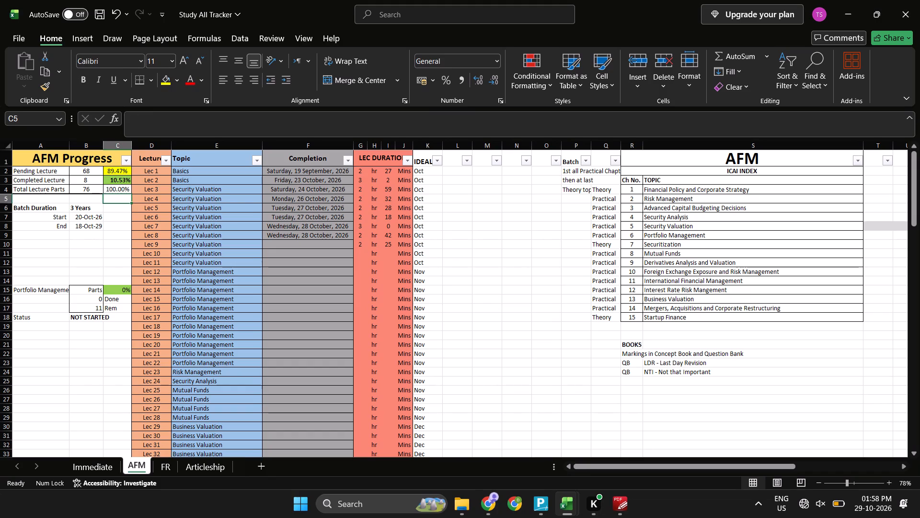
key("Up")
key("Up")
key("Down")
key("Down")
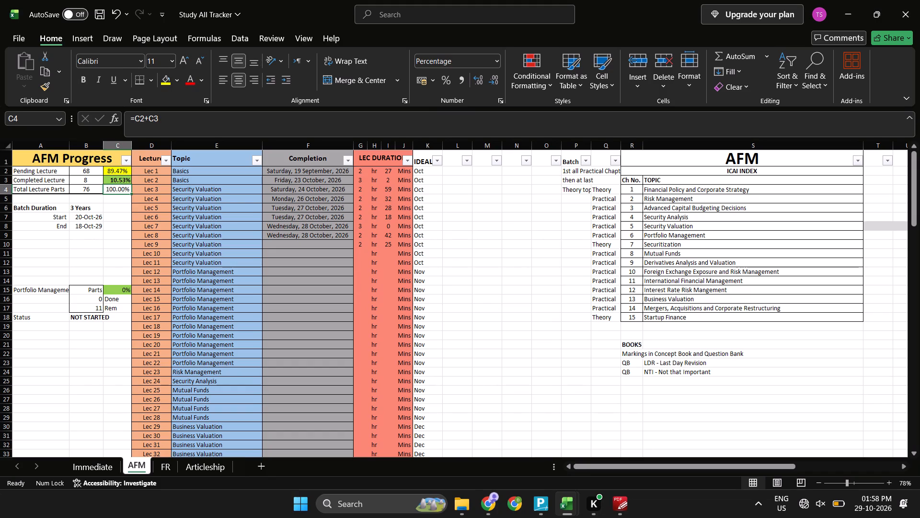
key("Left")
key("Up")
key("Up")
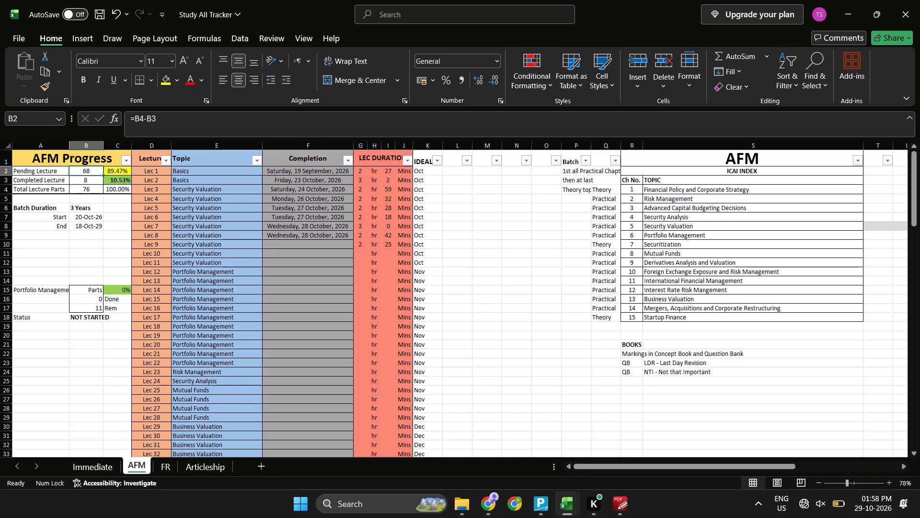
key("Down")
key("Down")
key("Up")
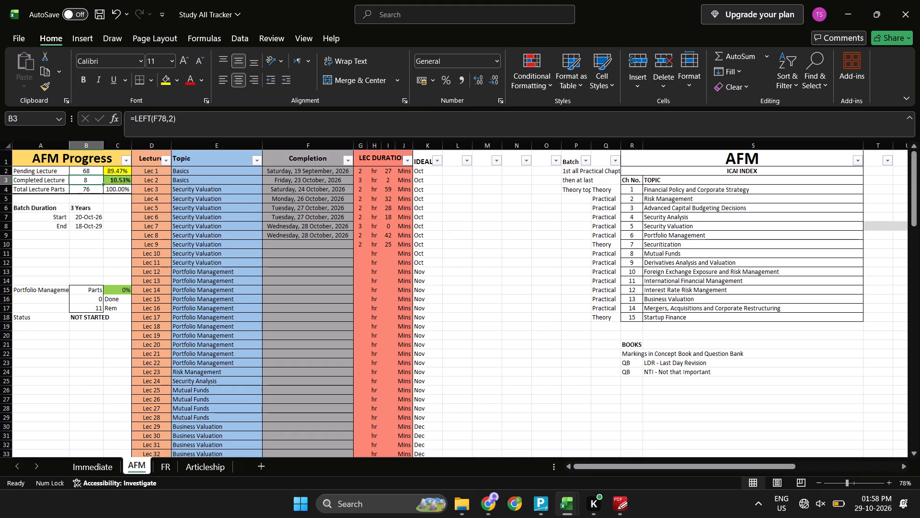
key("Down")
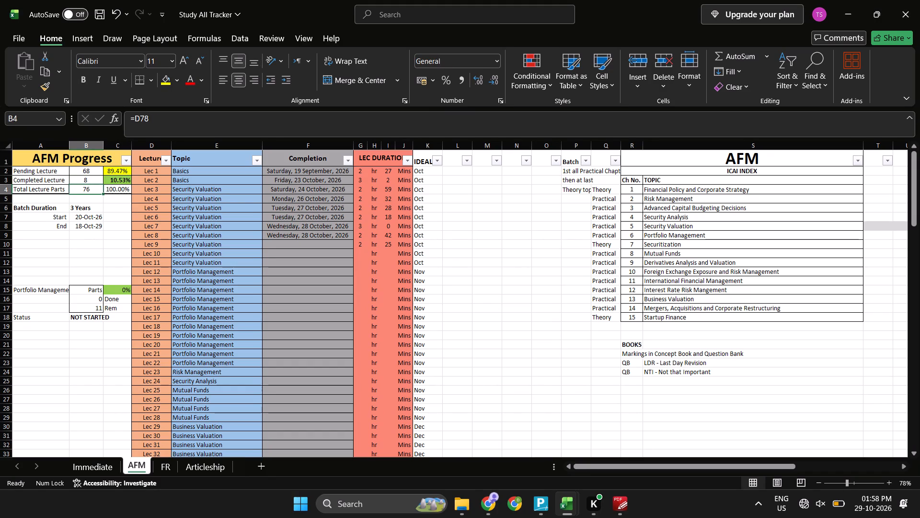
key("Up")
key("Up")
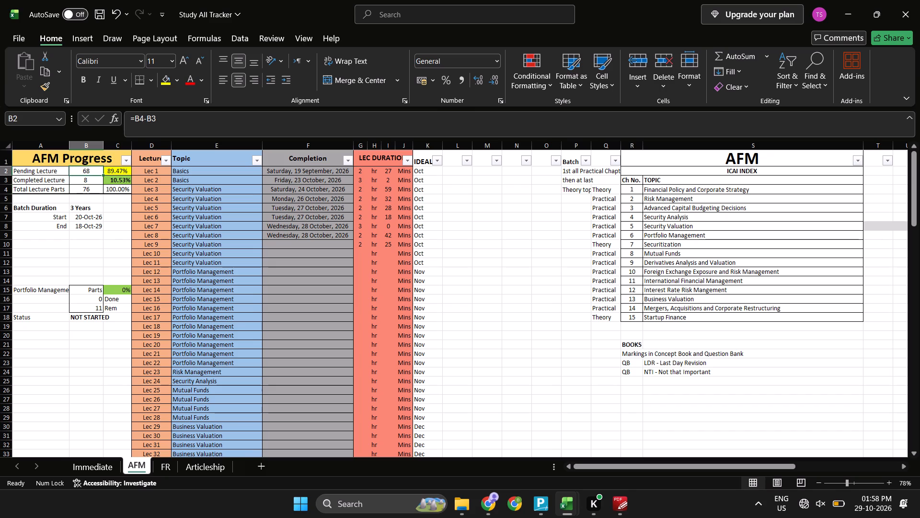
key("Down")
key("Left")
key("Right")
key("Down")
key("Right")
key("Up")
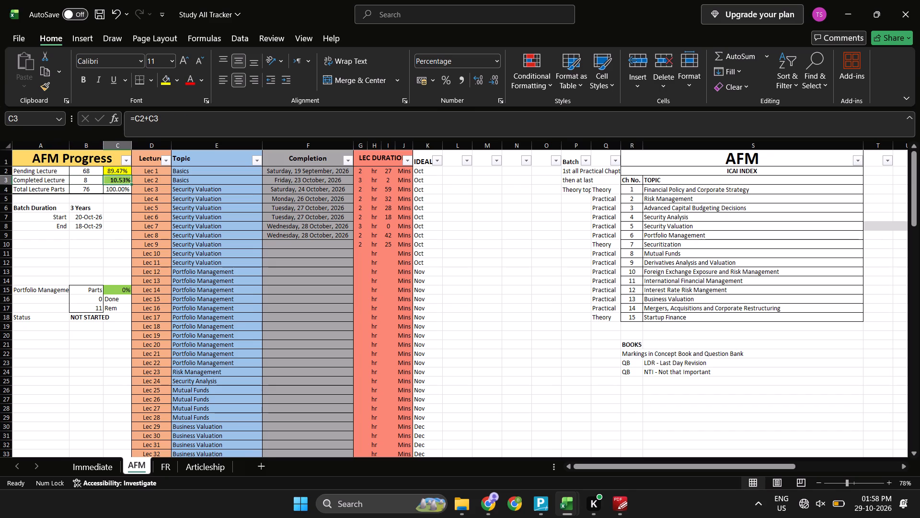
Check the lecture count formula at the foot of the AFM lecture list, and return to the pending percentage formula.
key("Down")
key("Left")
key("Right")
key("Right")
key("ctrl+Down")
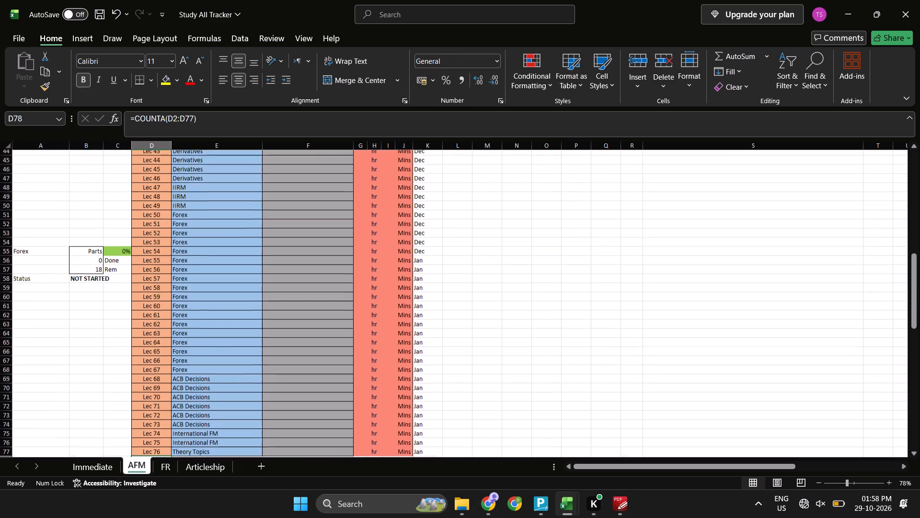
key("Down")
key("Up")
key("Up")
key("ctrl+Up")
key("ctrl+Up")
key("Left")
key("Down")
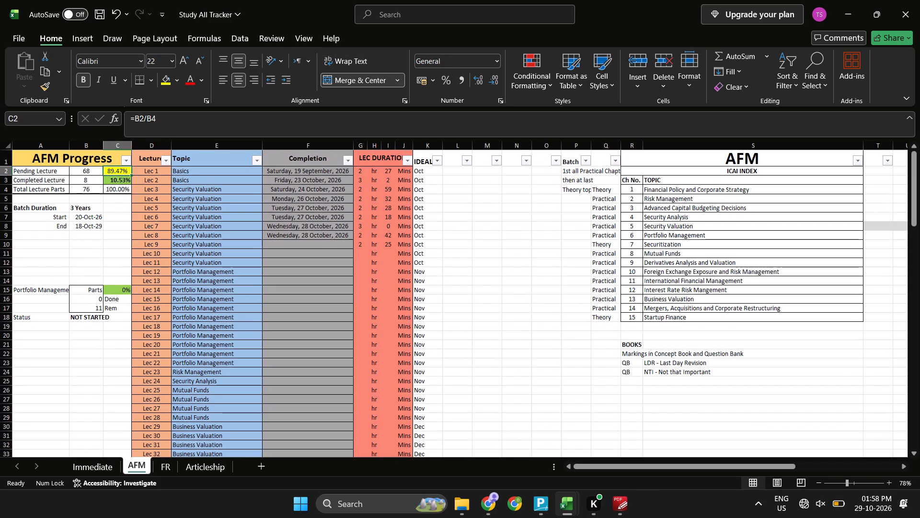
key("Right")
key("Left")
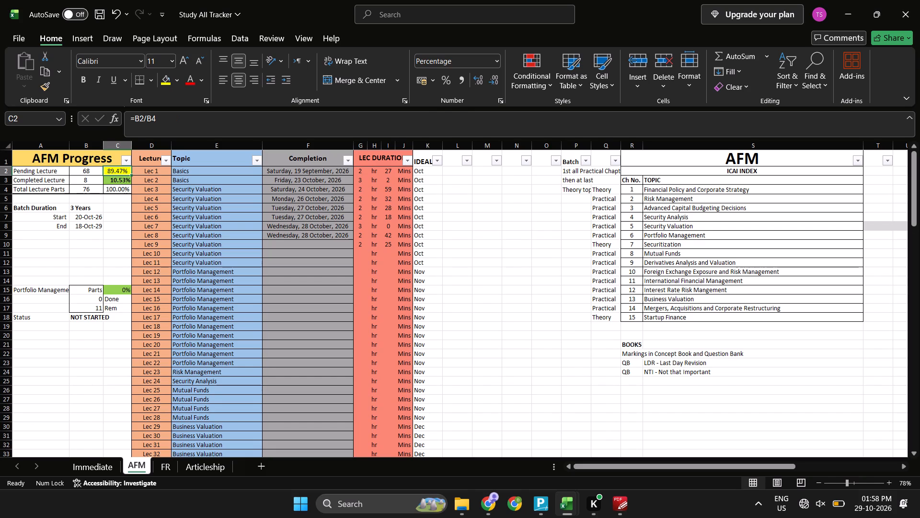
Go to the Immediate sheet and bring the selection back to cell A1.
key("ctrl+Page_Up")
key("Up")
key("Left")
key("ctrl+Up")
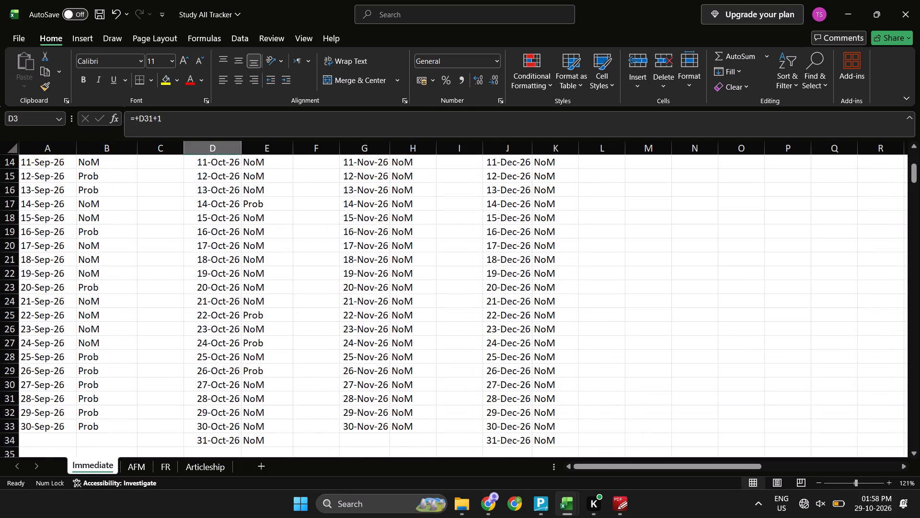
key("ctrl+Up")
key("ctrl+Left")
key("ctrl+Up")
key("ctrl+Left")
key("ctrl+Right")
key("Right")
key("Left")
key("ctrl+Left")
key("ctrl+Left")
key("ctrl+Left")
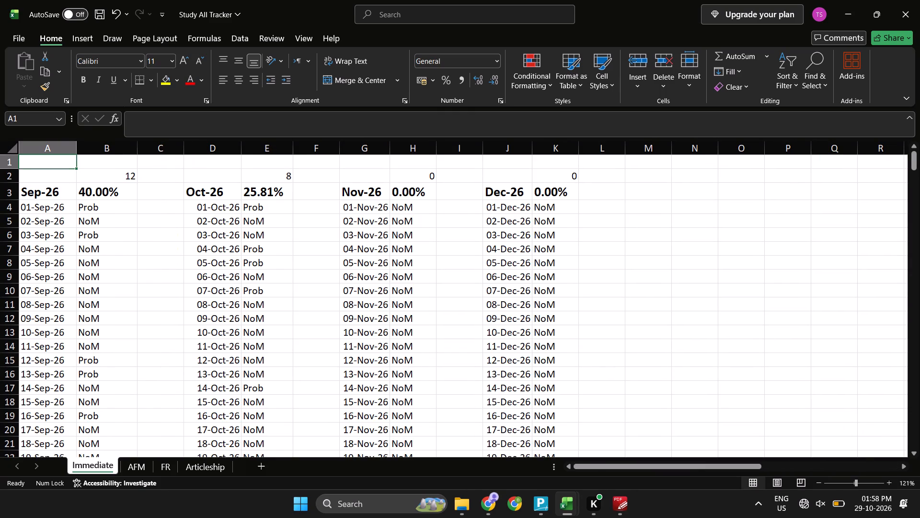
Save the Study All Tracker workbook and close it.
key("ctrl+s")
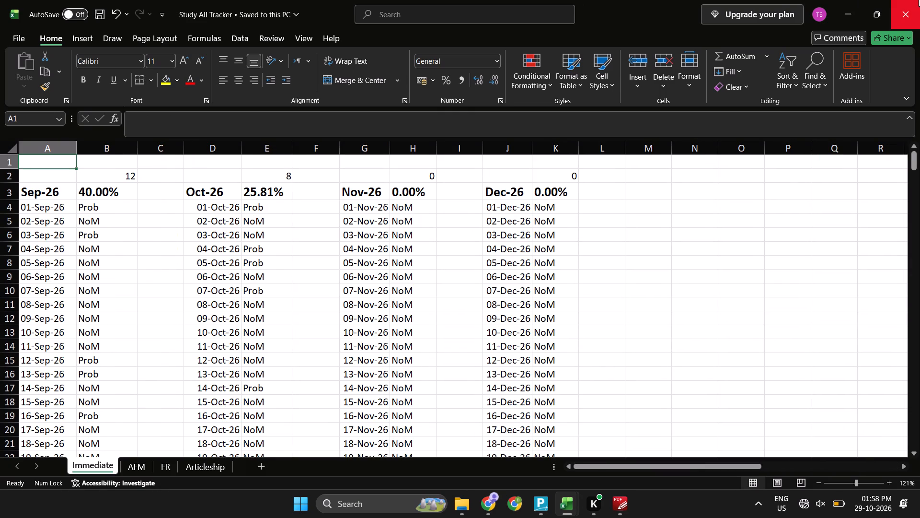
left_click(919, 0)
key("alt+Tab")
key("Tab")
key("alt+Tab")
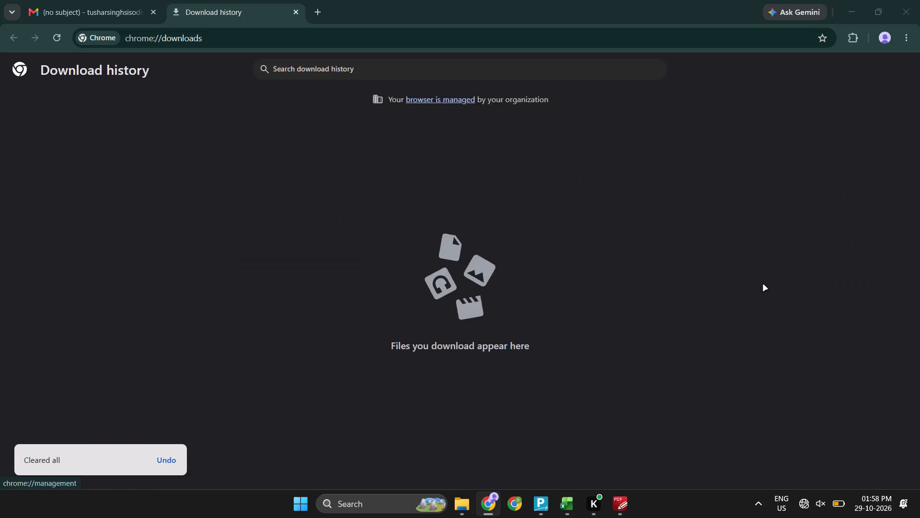